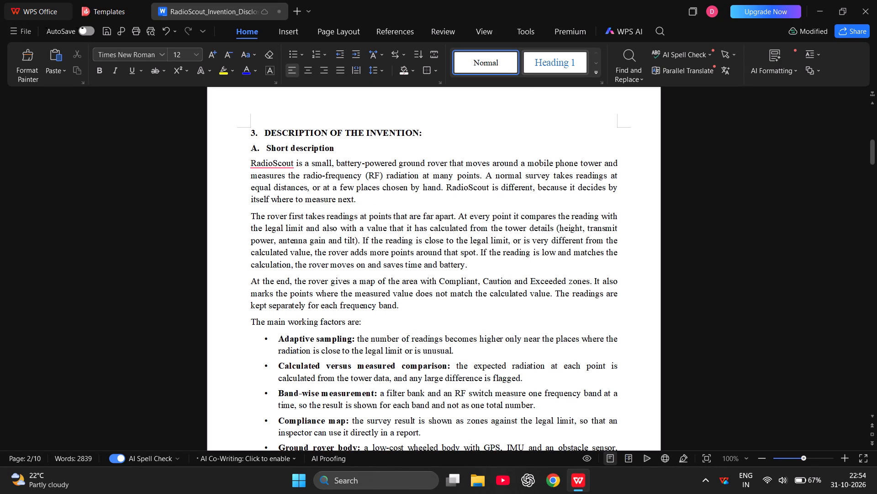
Read the short description and the main working factors in section 3 of the RadioScout invention disclosure.
scroll(401, 214, down, 3)
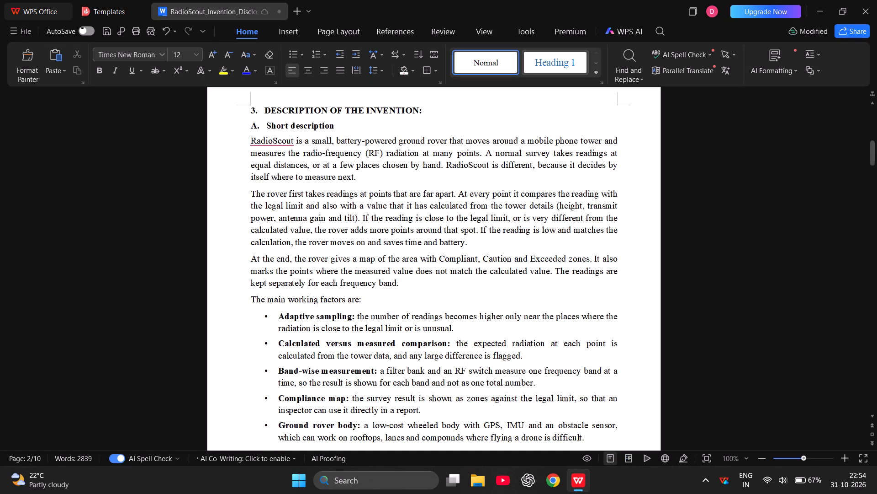
scroll(401, 214, down, 2)
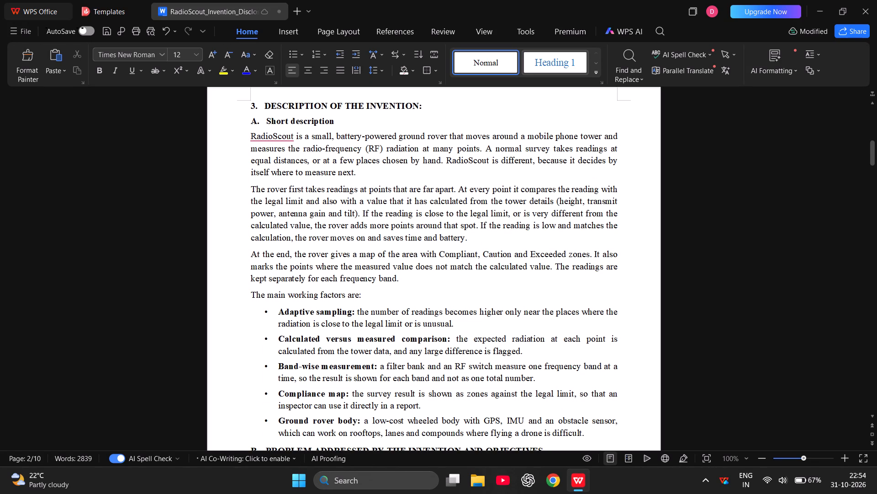
scroll(401, 214, down, 6)
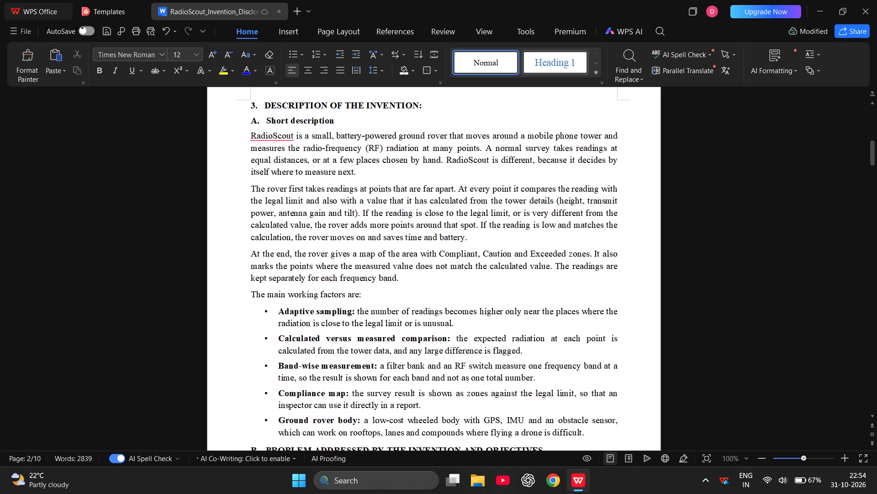
scroll(401, 214, down, 3)
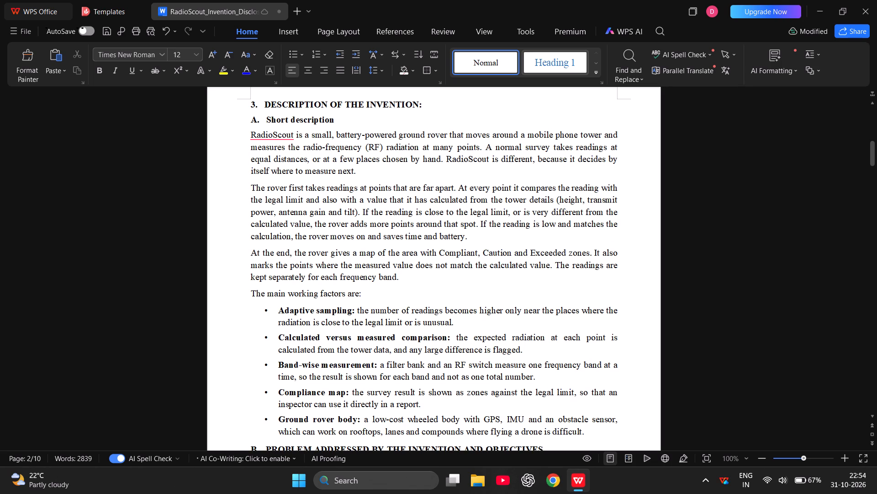
scroll(401, 214, down, 1)
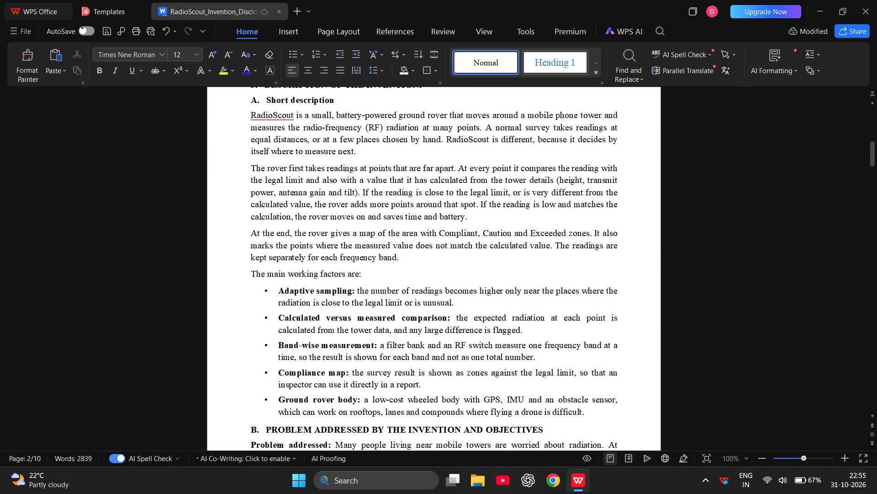
scroll(401, 214, down, 1)
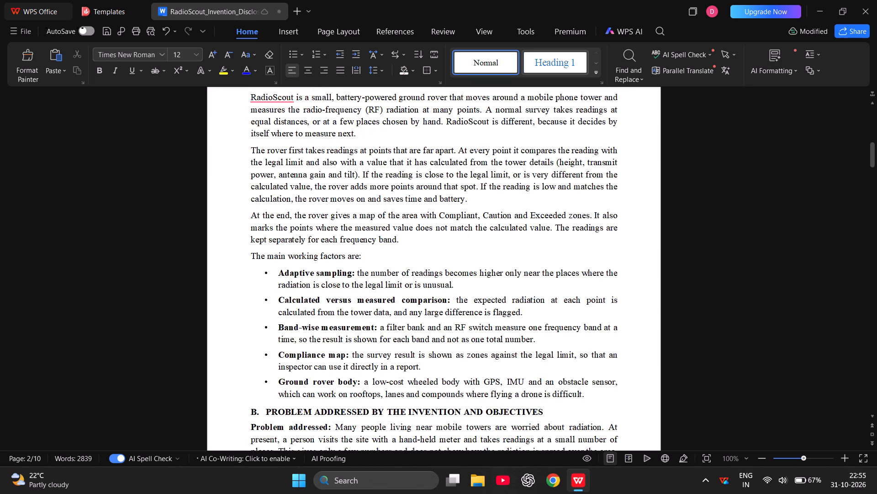
scroll(401, 214, down, 1)
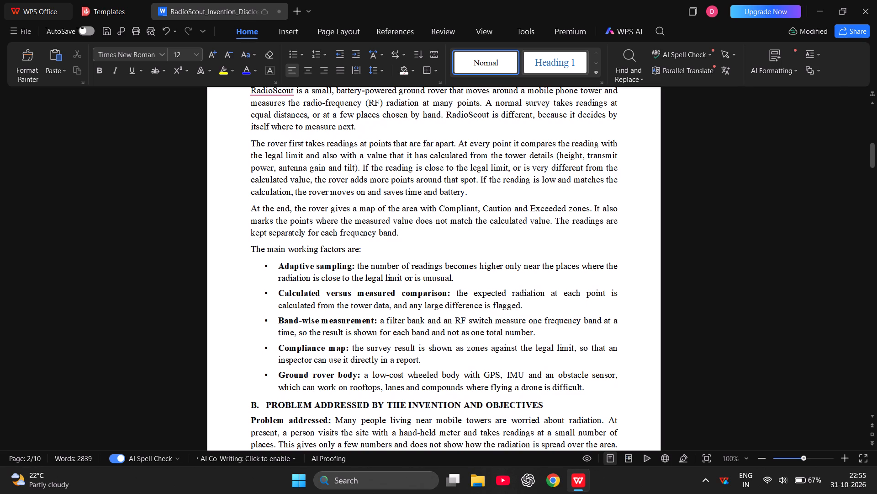
scroll(401, 214, down, 1)
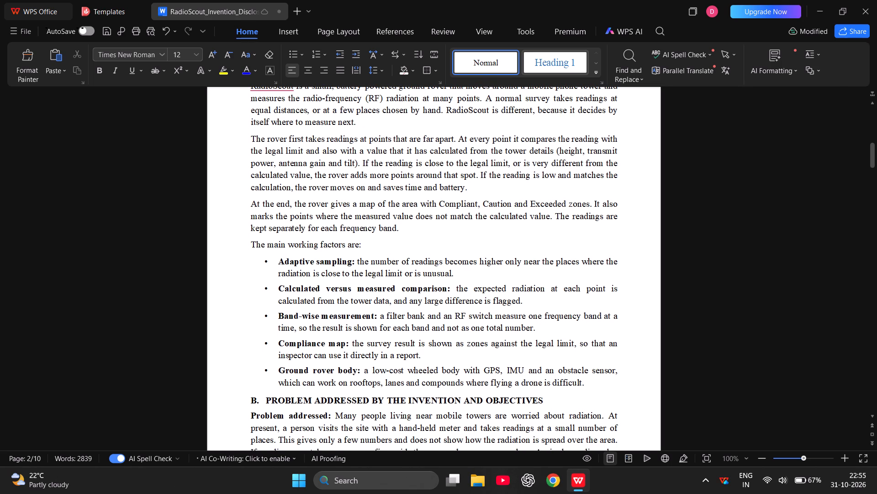
scroll(401, 214, down, 2)
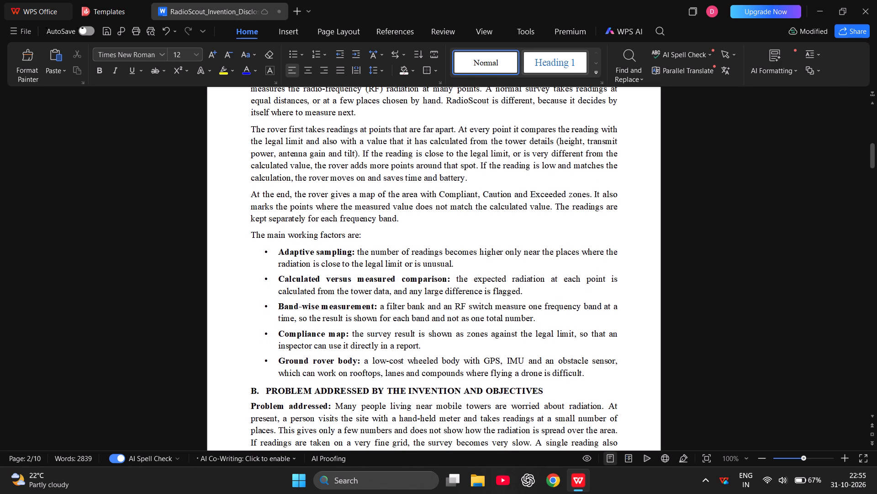
scroll(401, 214, down, 1)
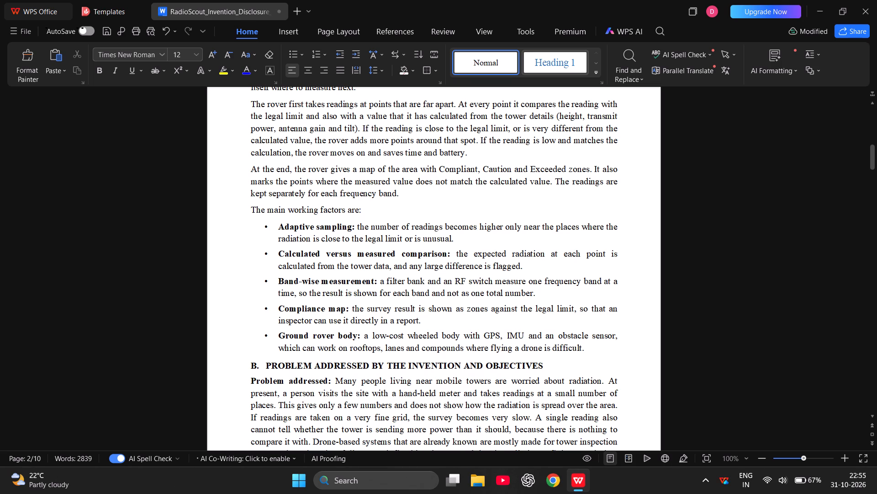
Turn on the night light in the system quick settings and return to the document.
click(790, 493)
click(805, 483)
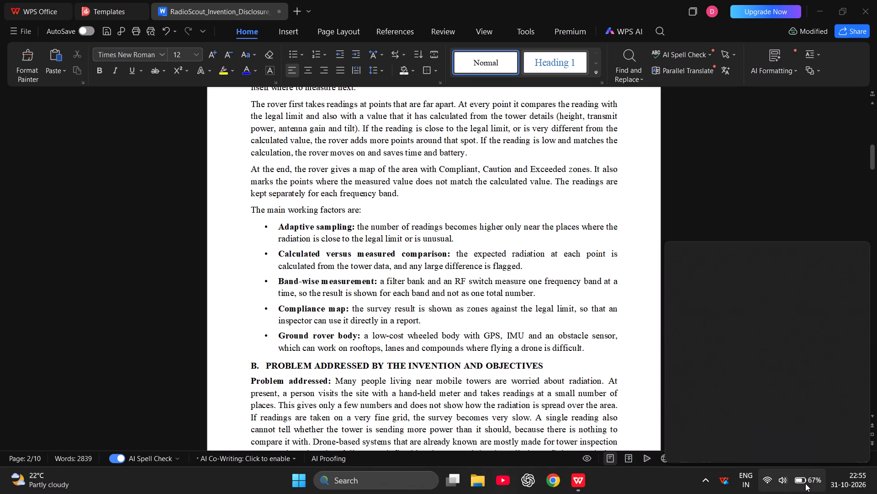
click(775, 327)
click(775, 327)
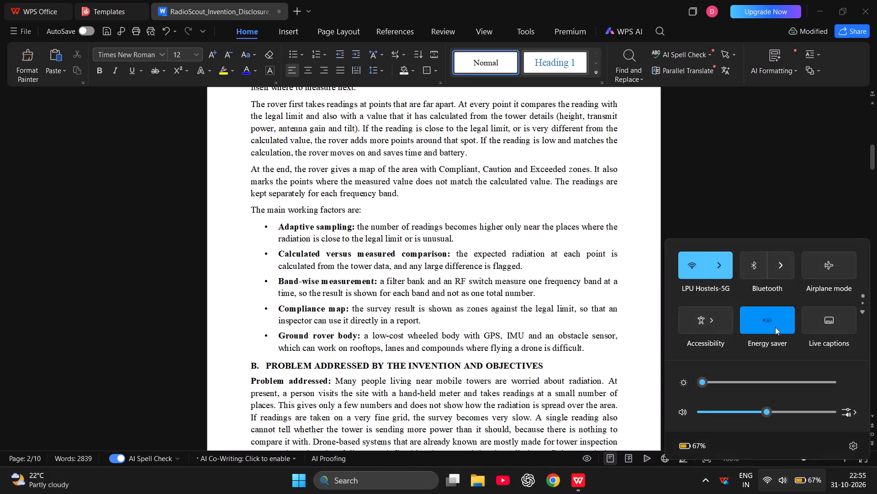
scroll(798, 317, down, 1)
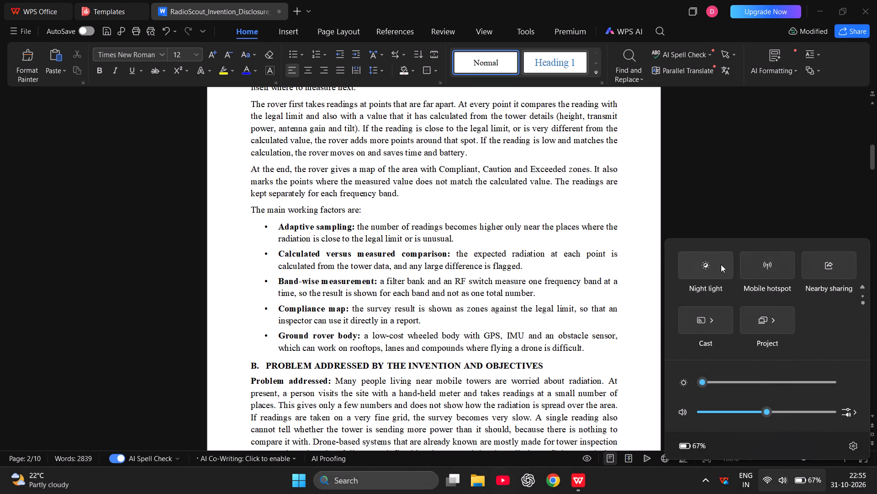
click(705, 263)
click(722, 205)
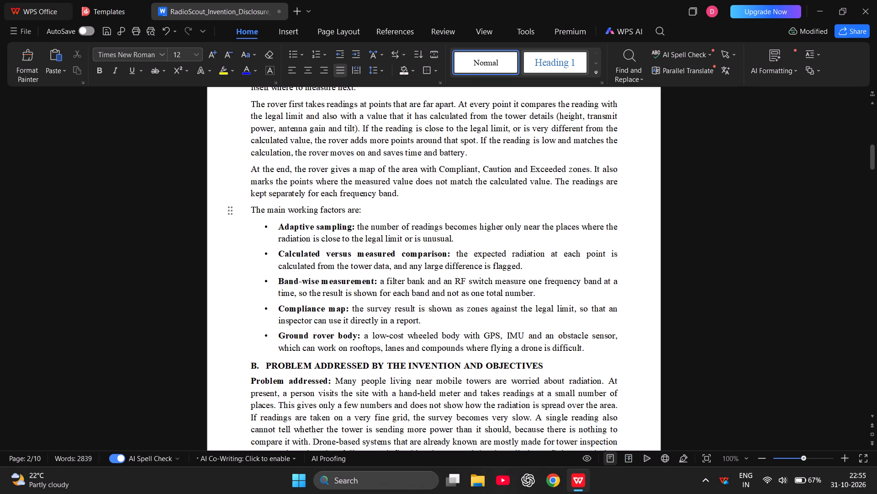
Re-examine the short description and the bulleted list of main working factors in section 3A.
scroll(546, 188, down, 1)
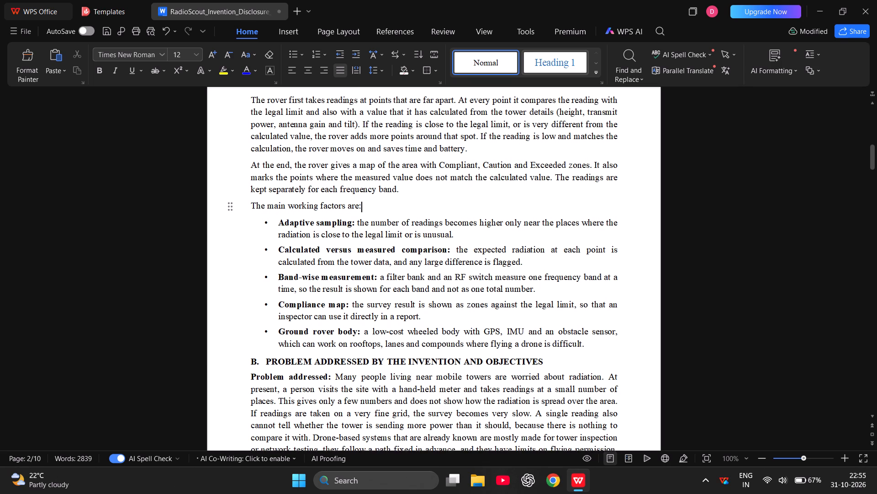
scroll(546, 188, down, 1)
scroll(546, 188, up, 7)
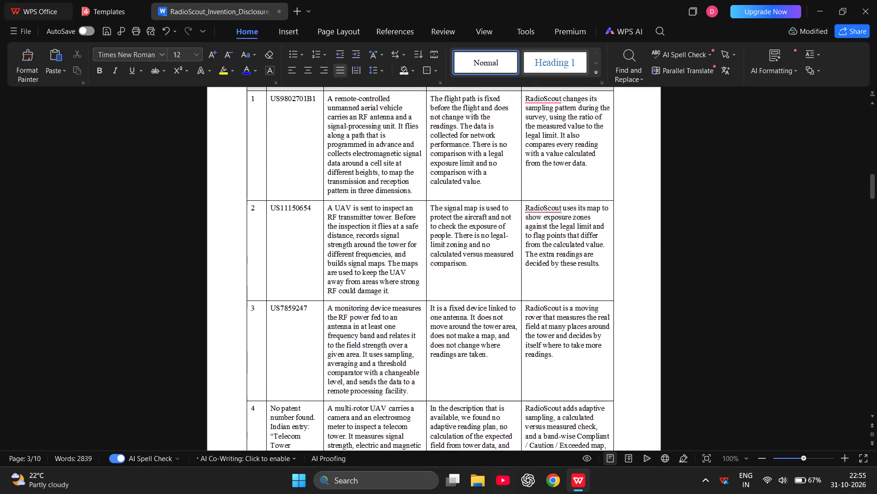
scroll(546, 188, up, 6)
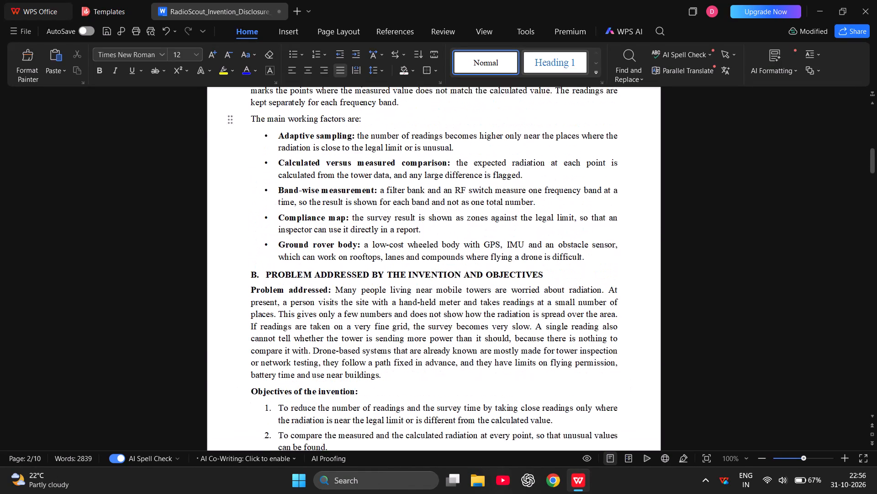
scroll(546, 188, up, 6)
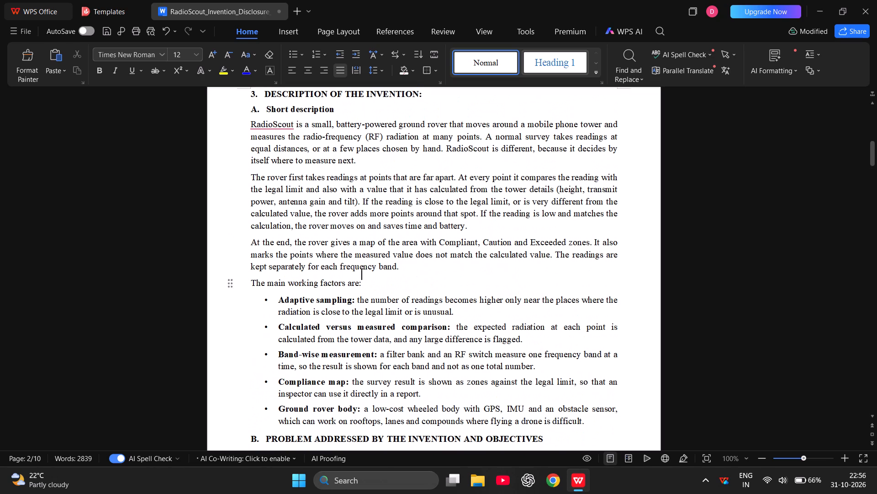
scroll(546, 188, up, 1)
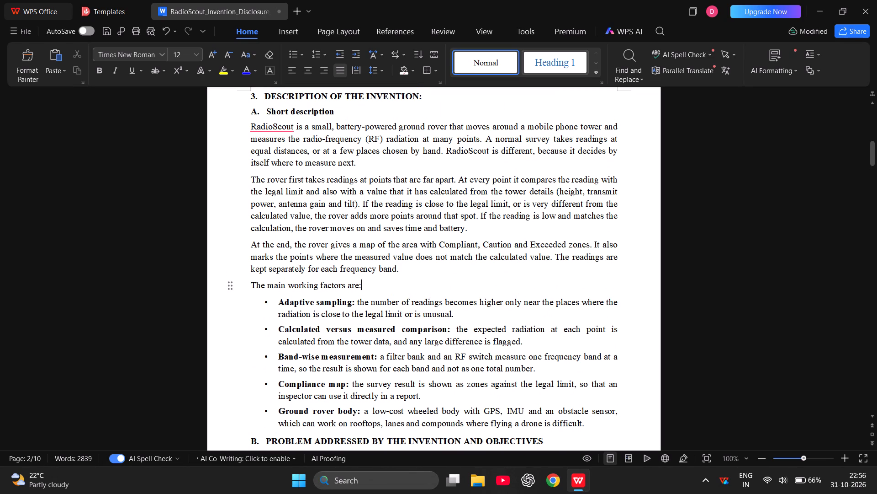
scroll(391, 278, down, 1)
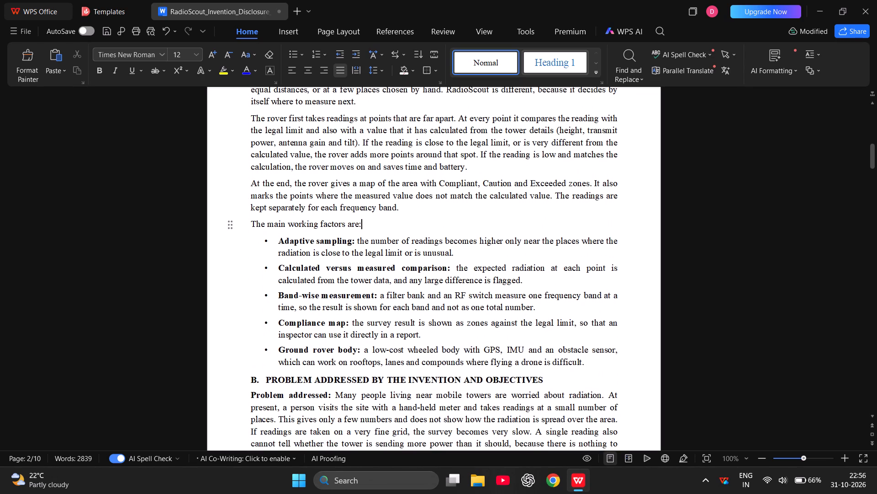
scroll(391, 278, down, 1)
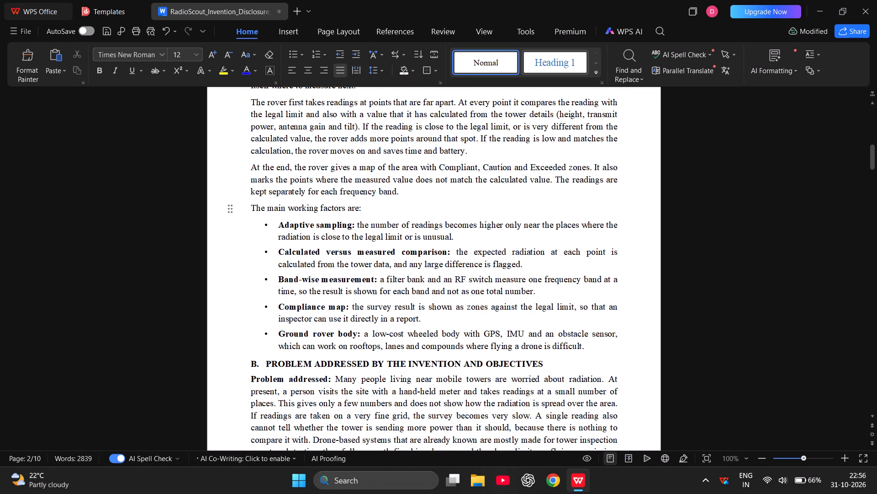
scroll(391, 278, down, 1)
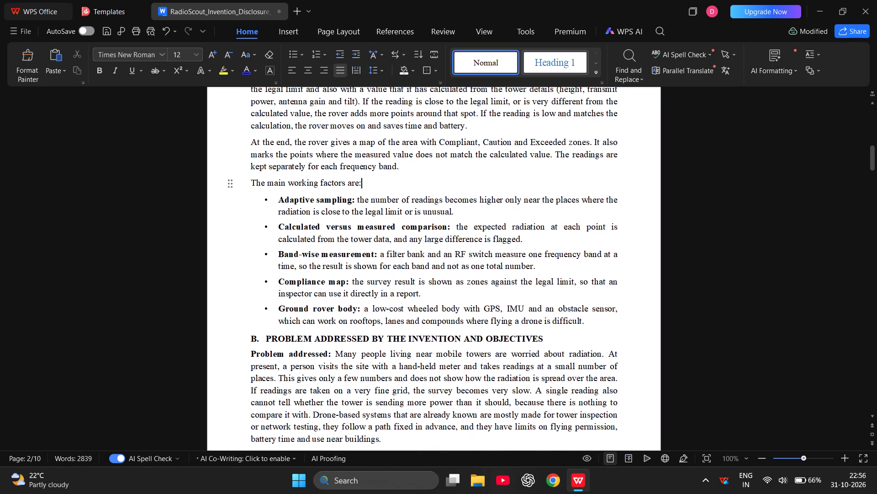
scroll(391, 278, down, 3)
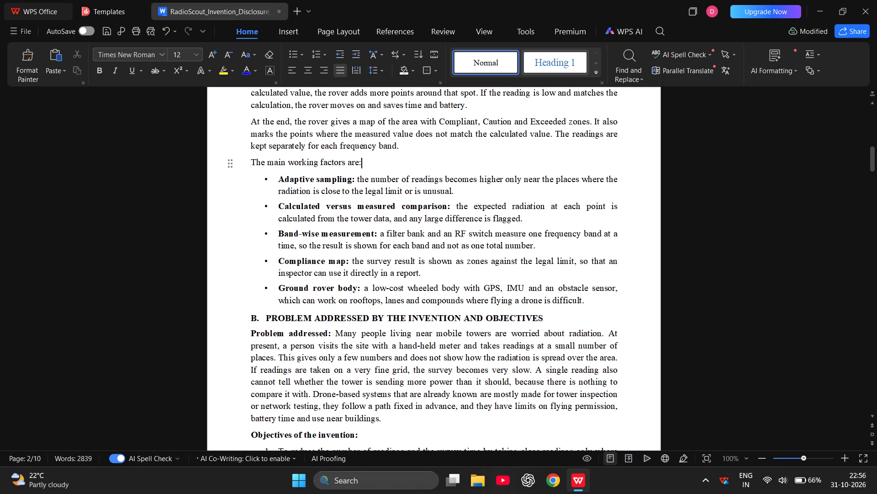
scroll(391, 278, down, 2)
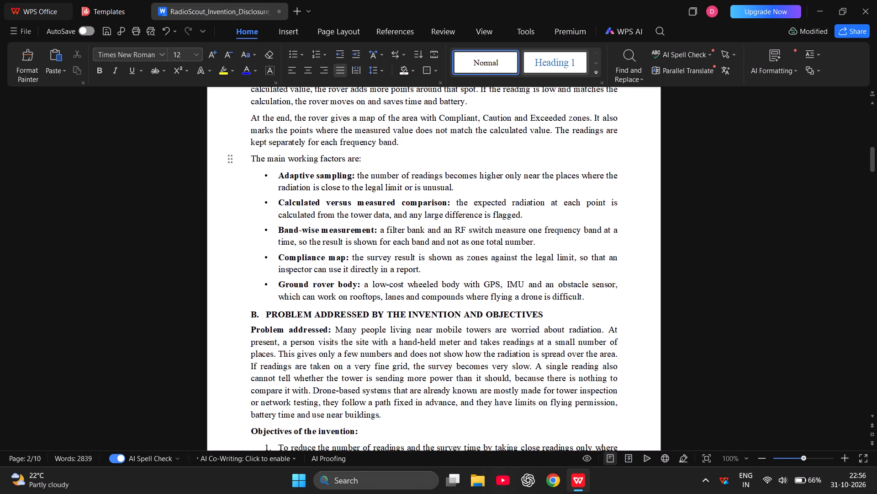
scroll(391, 278, down, 4)
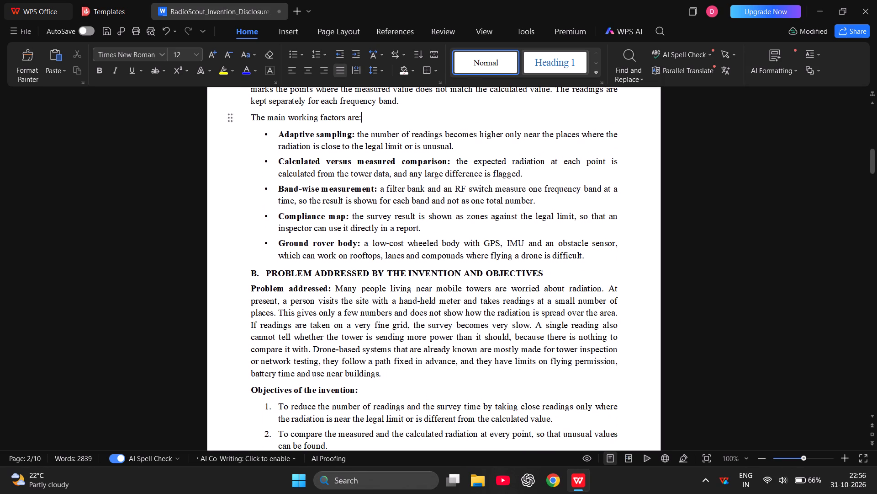
Read section B on the problem addressed and the objectives, through to the start of the state-of-the-art table.
scroll(391, 278, down, 1)
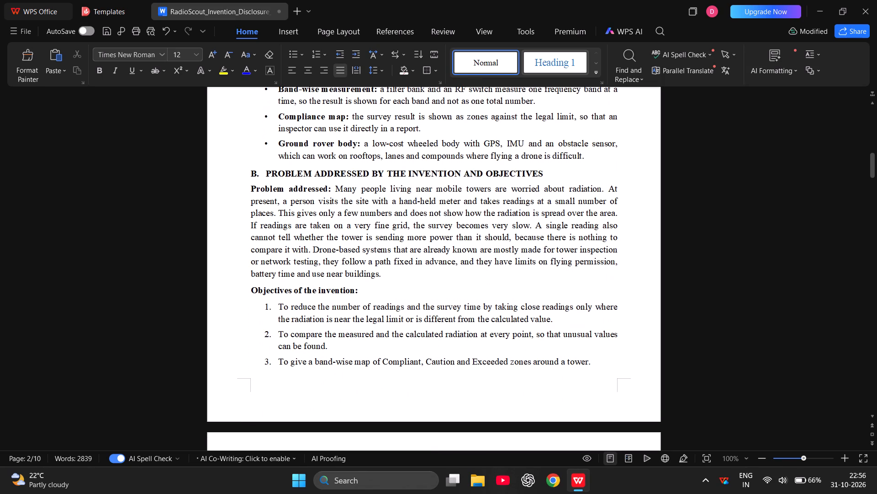
scroll(391, 278, down, 2)
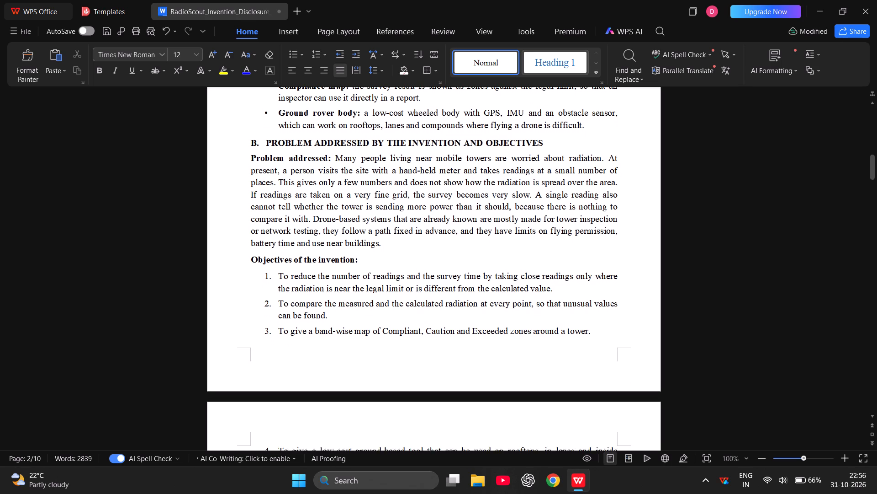
scroll(391, 278, down, 1)
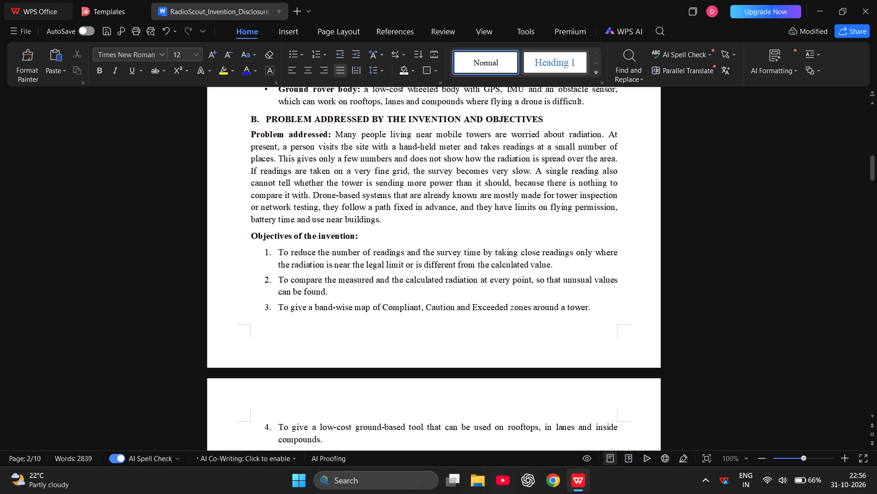
scroll(391, 278, down, 1)
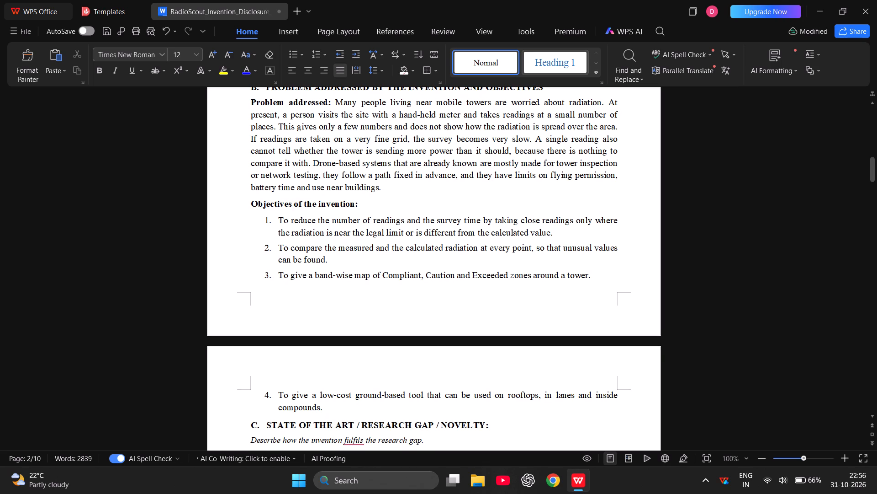
scroll(391, 278, down, 1)
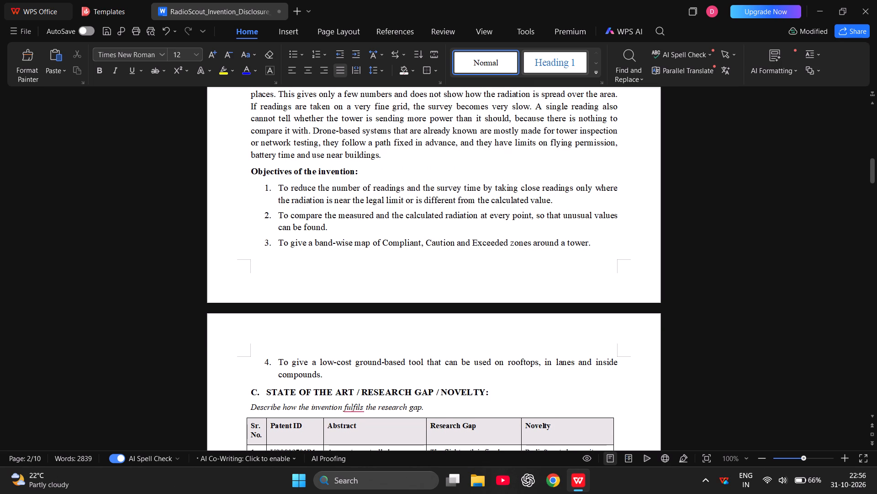
scroll(391, 278, down, 1)
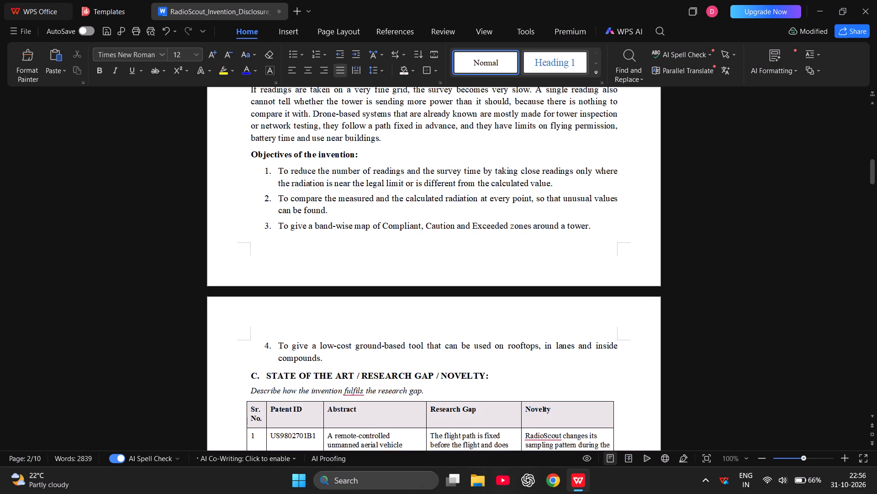
scroll(391, 278, down, 1)
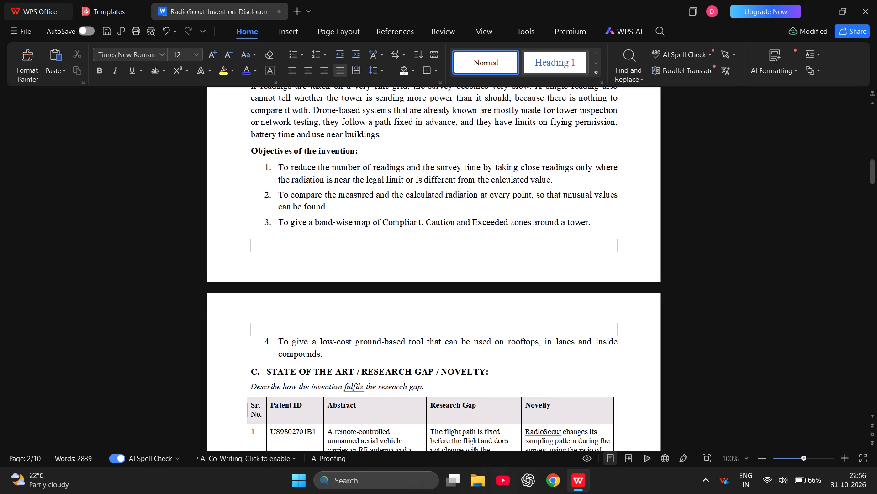
scroll(391, 278, down, 2)
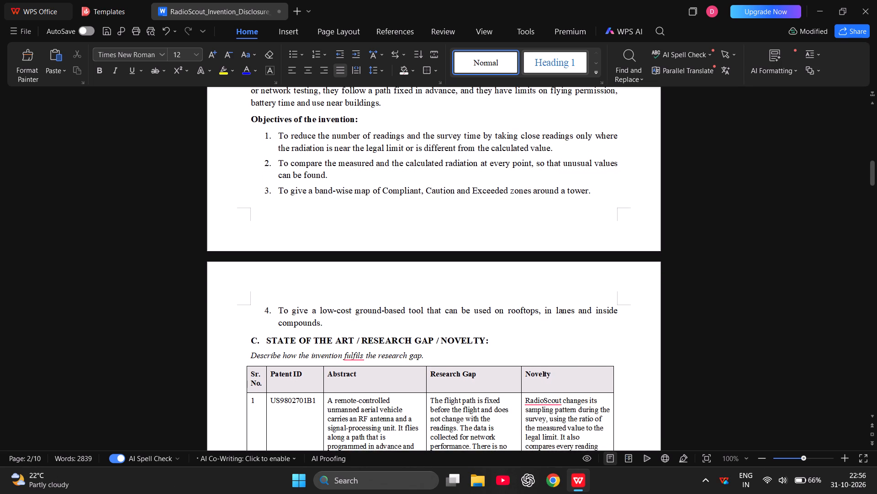
Read section C's state-of-the-art table of patents, research gaps and novelty, through to the research gap paragraph.
scroll(391, 278, down, 2)
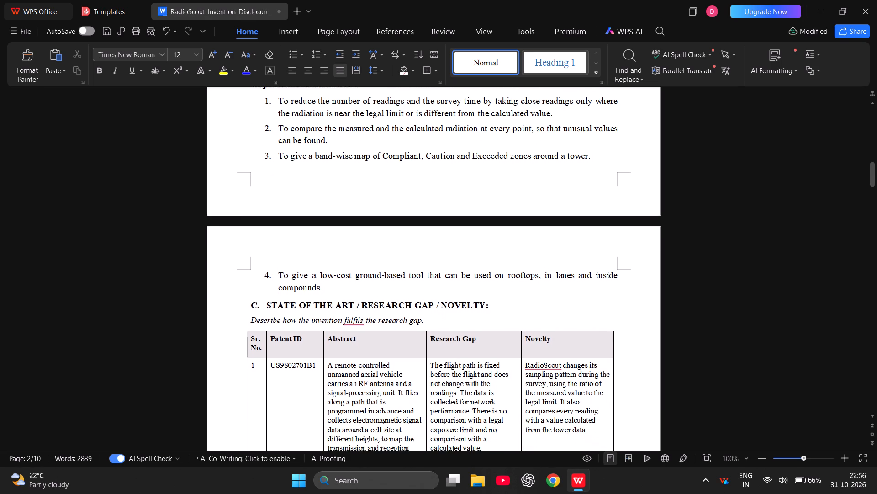
scroll(391, 278, down, 1)
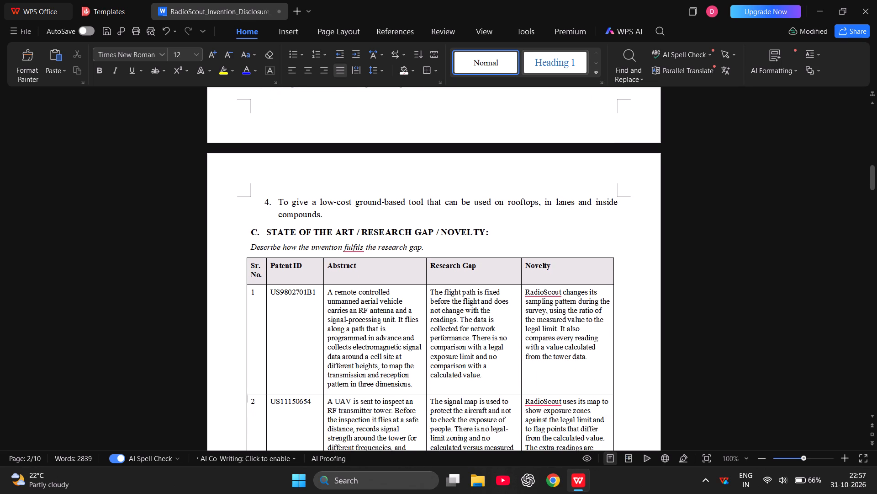
scroll(391, 278, down, 4)
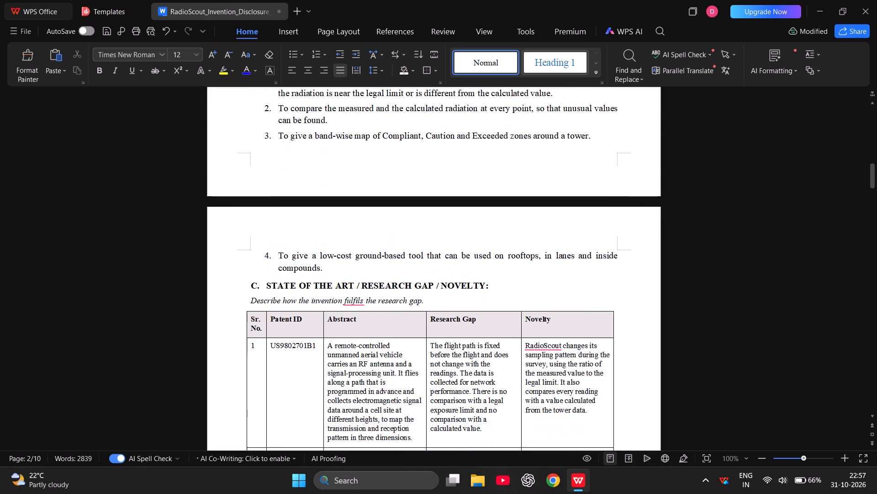
scroll(391, 278, down, 4)
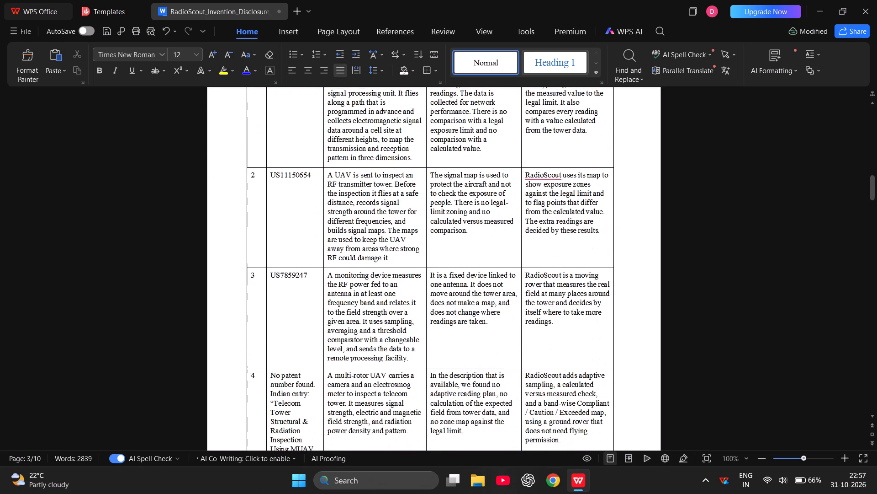
scroll(391, 278, down, 3)
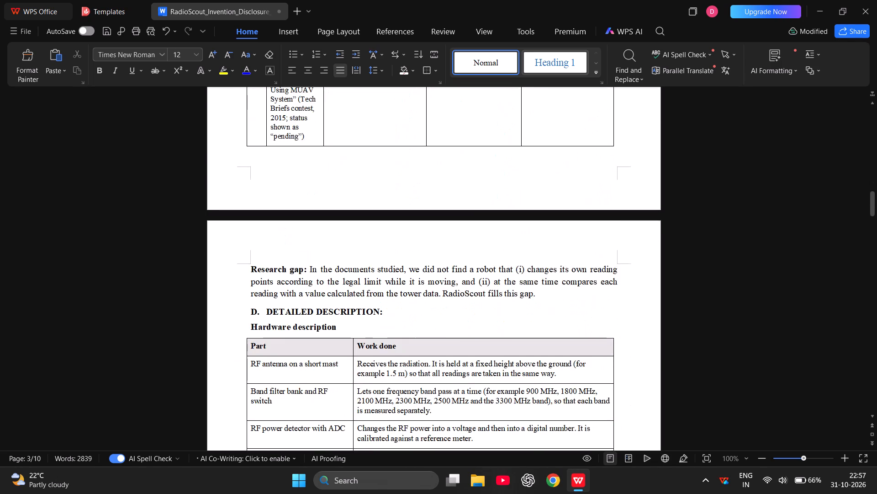
scroll(391, 278, down, 2)
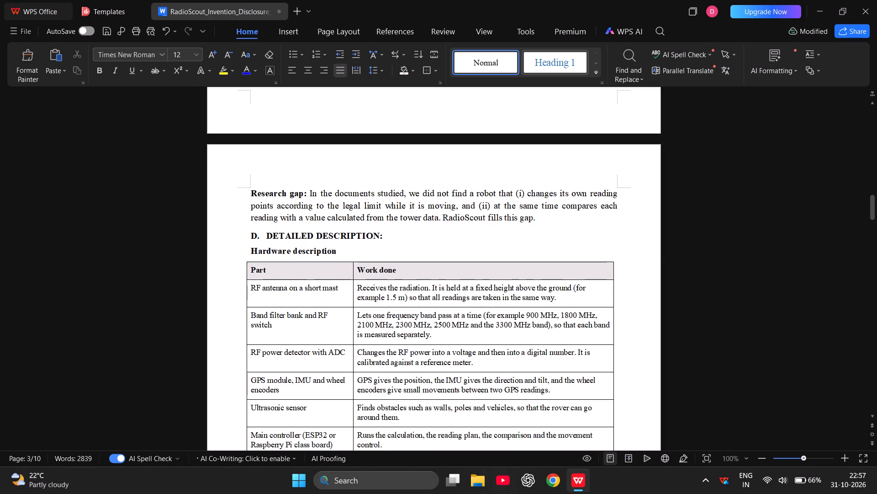
Examine the hardware description table in section D, covering each rover part and the work it does.
click(393, 242)
scroll(512, 220, down, 1)
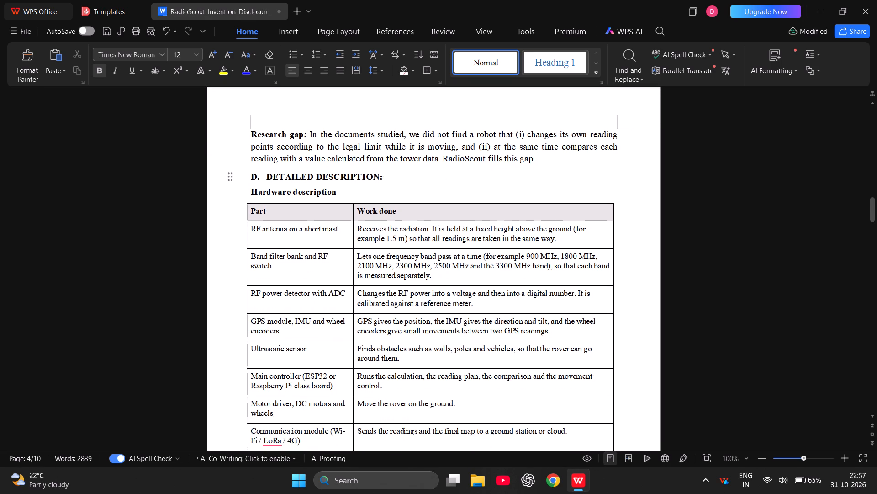
scroll(512, 220, down, 1)
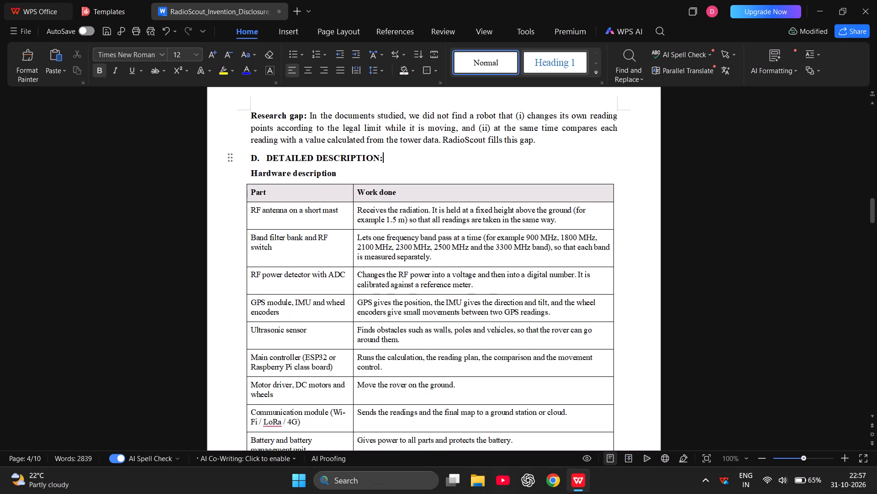
click(512, 220)
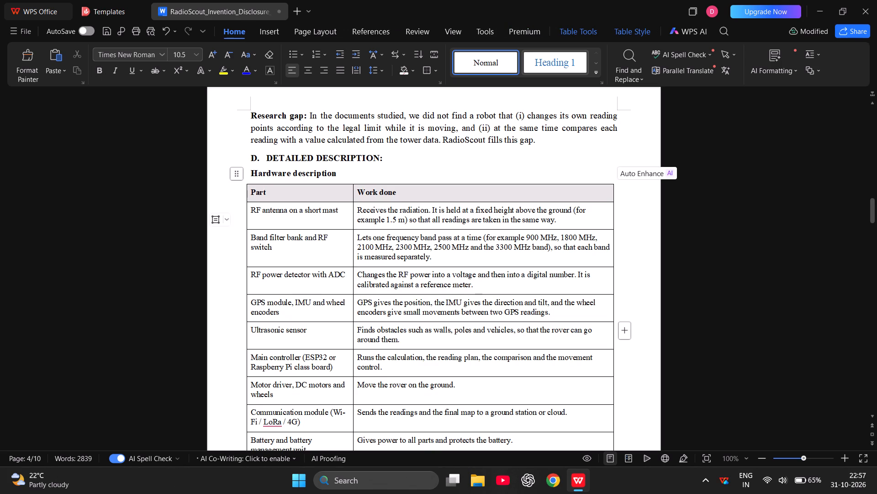
click(512, 165)
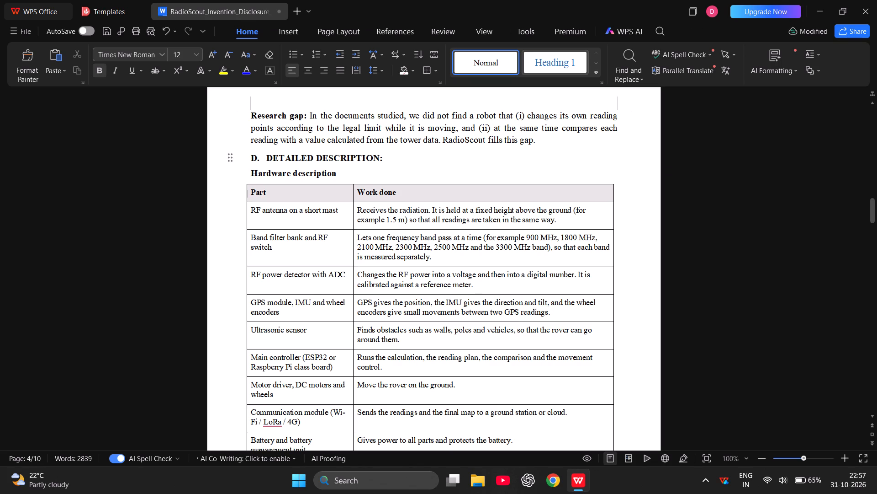
scroll(512, 165, down, 1)
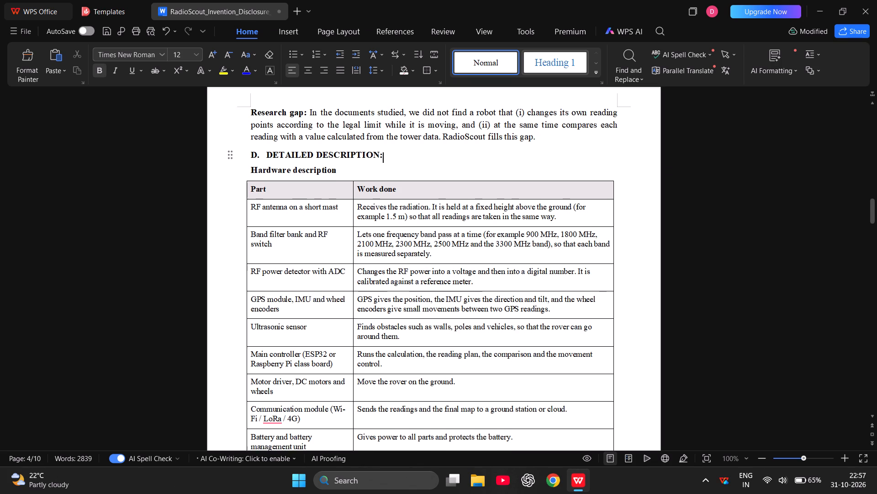
scroll(512, 165, down, 2)
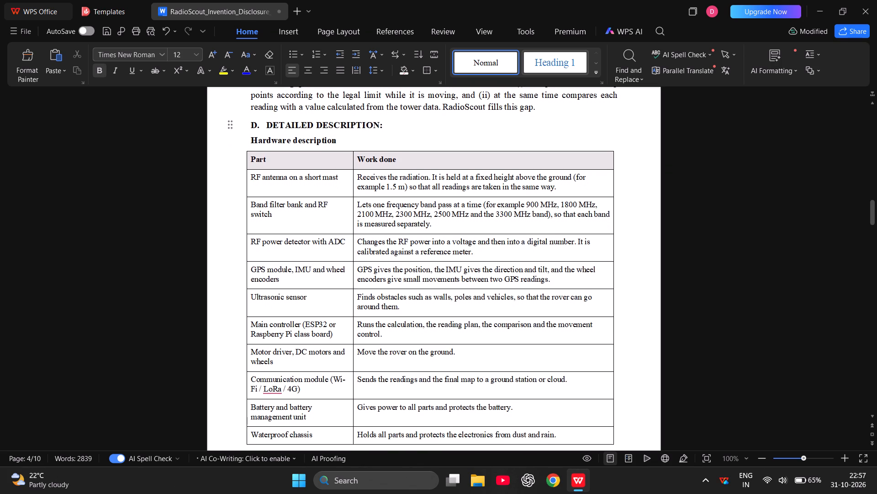
scroll(512, 165, down, 2)
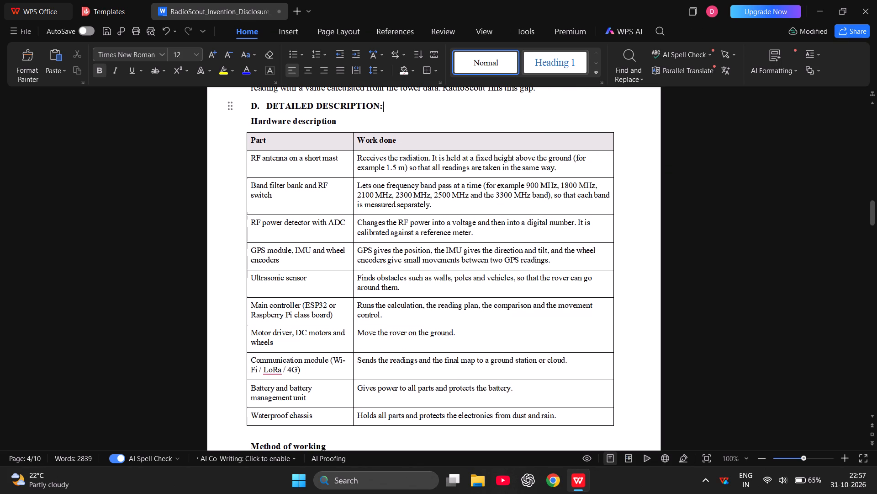
scroll(512, 165, down, 2)
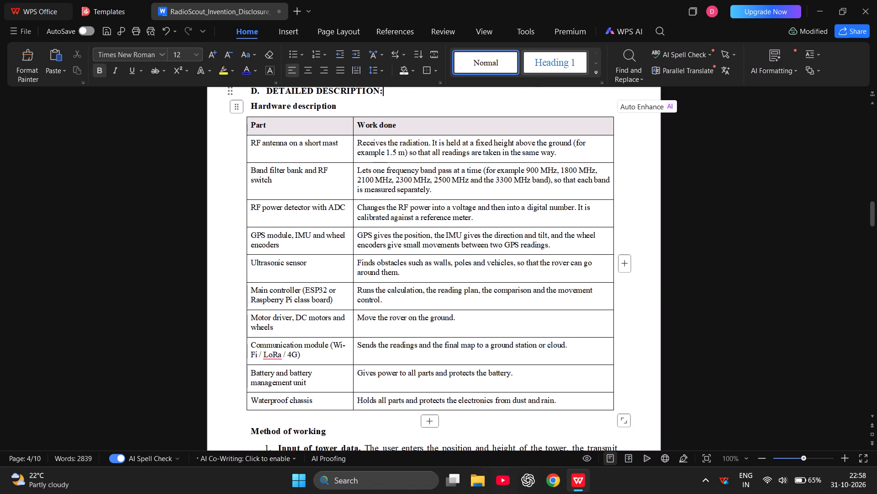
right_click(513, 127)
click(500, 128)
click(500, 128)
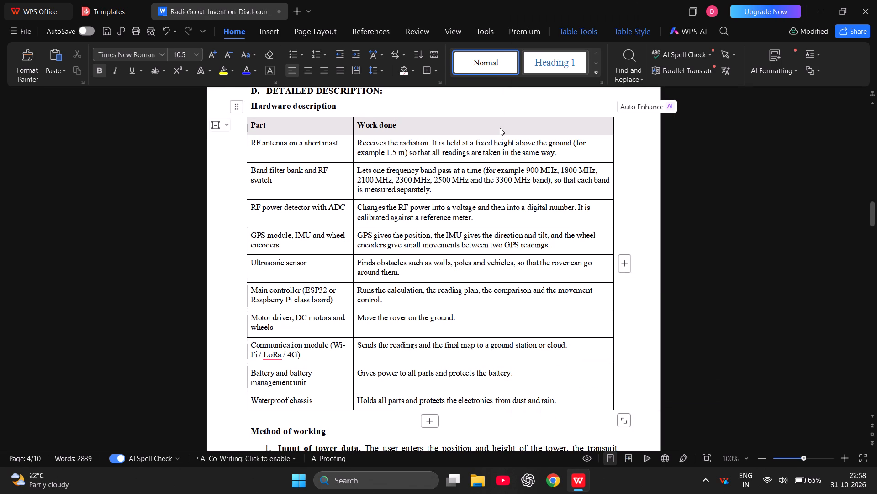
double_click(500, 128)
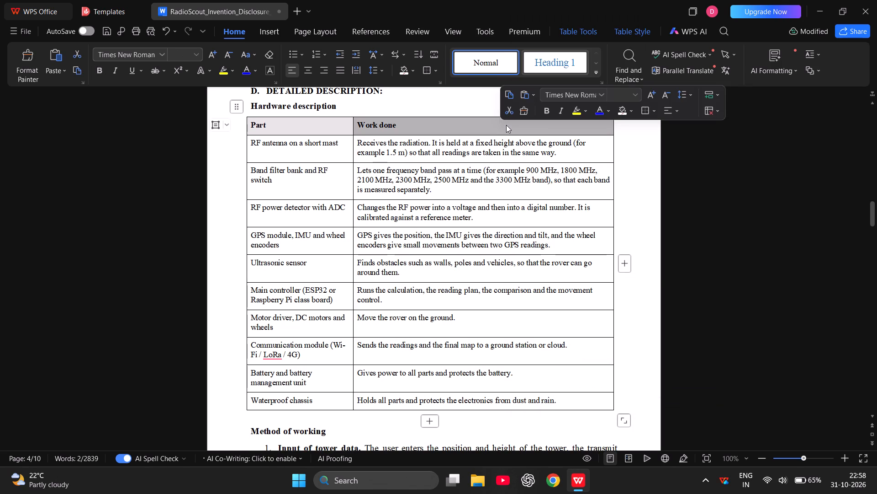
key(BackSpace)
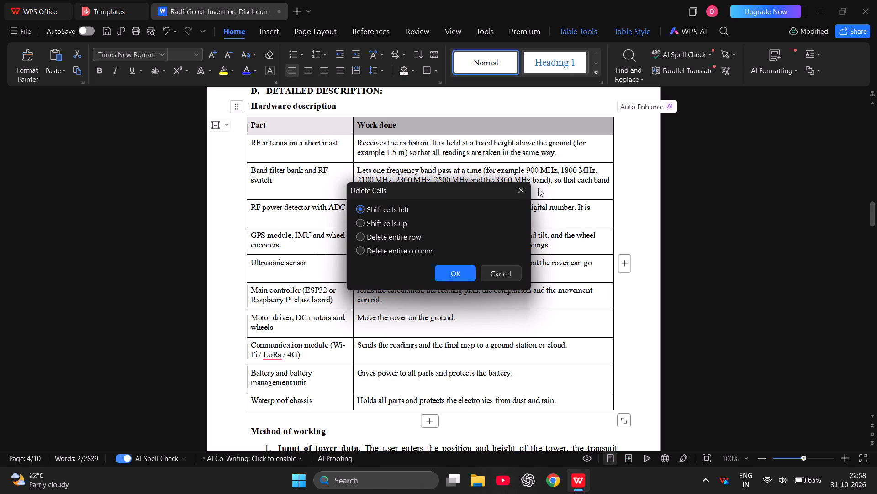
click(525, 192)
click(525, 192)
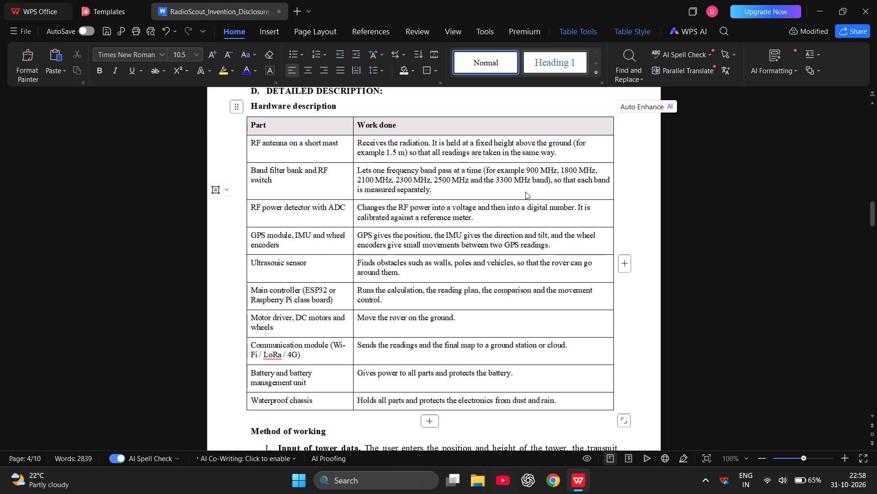
Read the numbered method of working in section D and the possible reasons for a large deviation.
scroll(468, 297, down, 2)
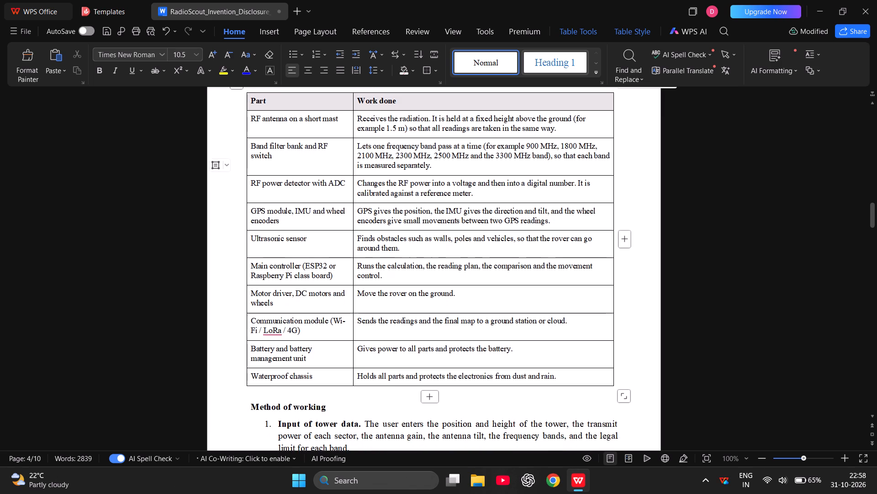
scroll(468, 297, down, 5)
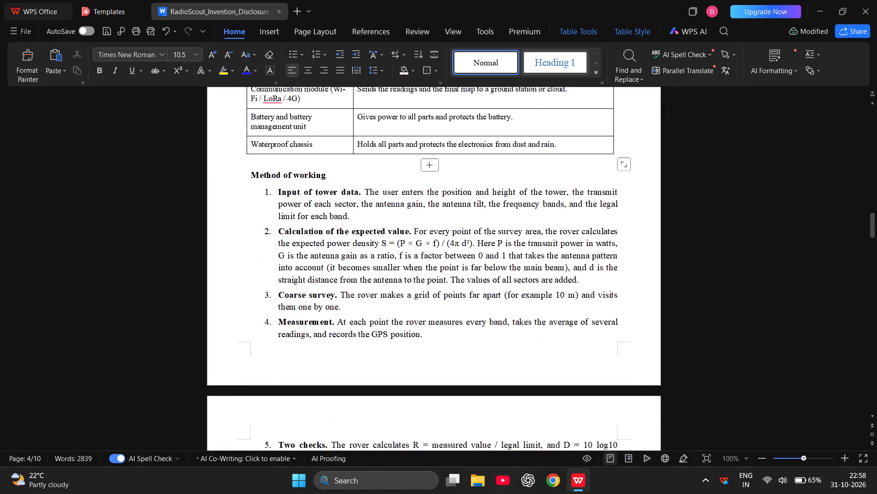
scroll(468, 297, down, 2)
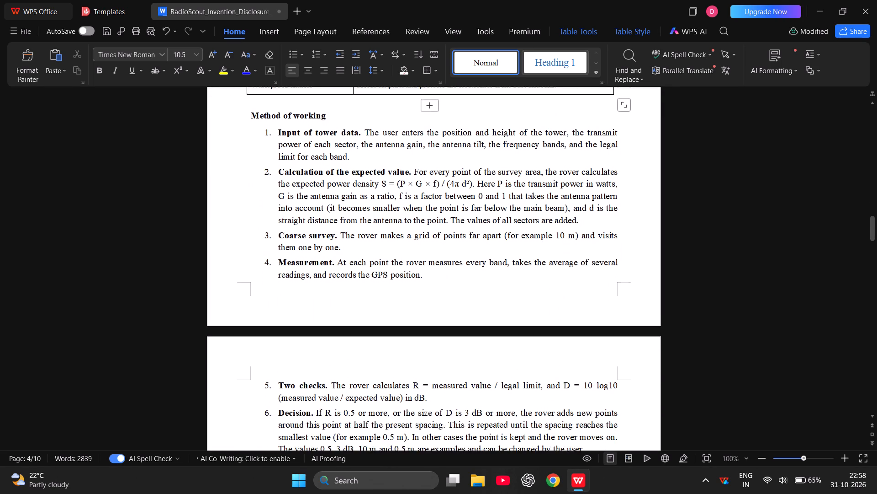
scroll(468, 297, down, 4)
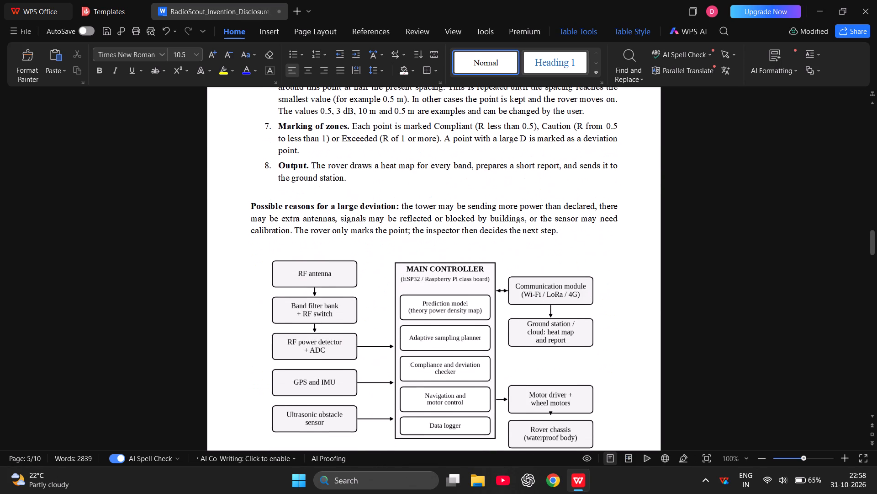
Examine the RadioScout block diagram, the adaptive sampling figure and the start of section E on results and advantages.
scroll(468, 297, down, 3)
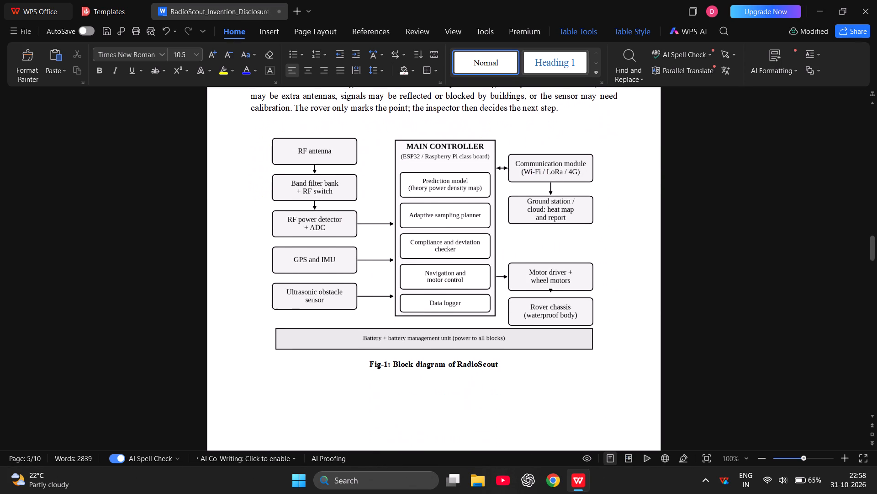
scroll(468, 297, down, 3)
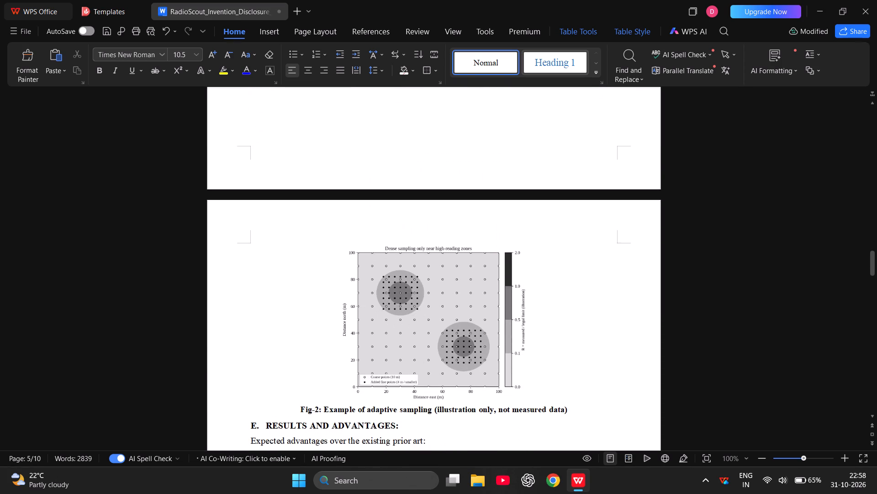
scroll(468, 297, down, 4)
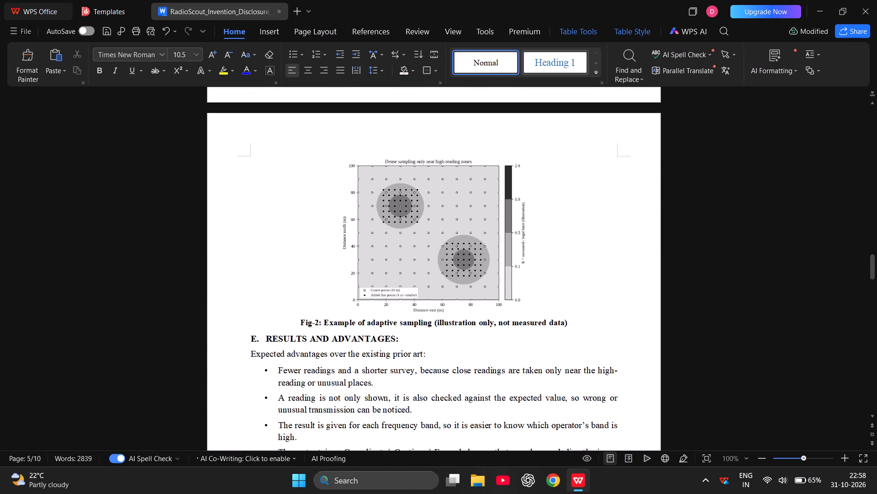
scroll(468, 297, down, 2)
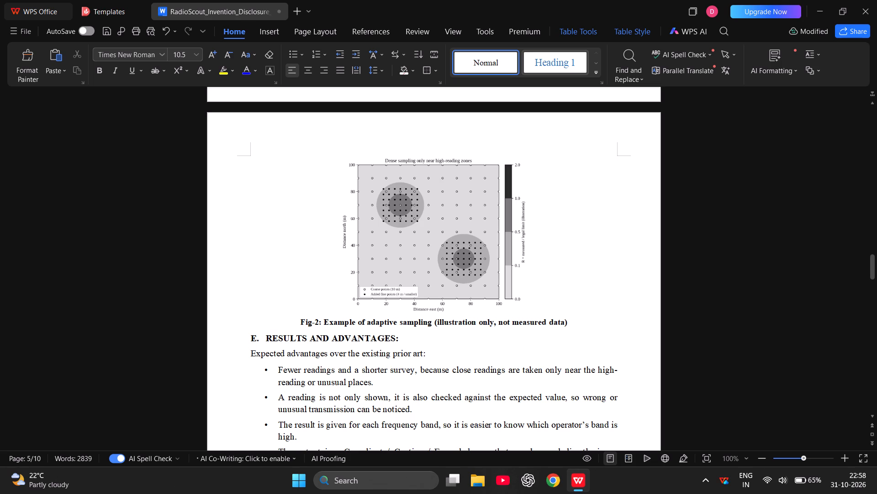
scroll(468, 297, down, 2)
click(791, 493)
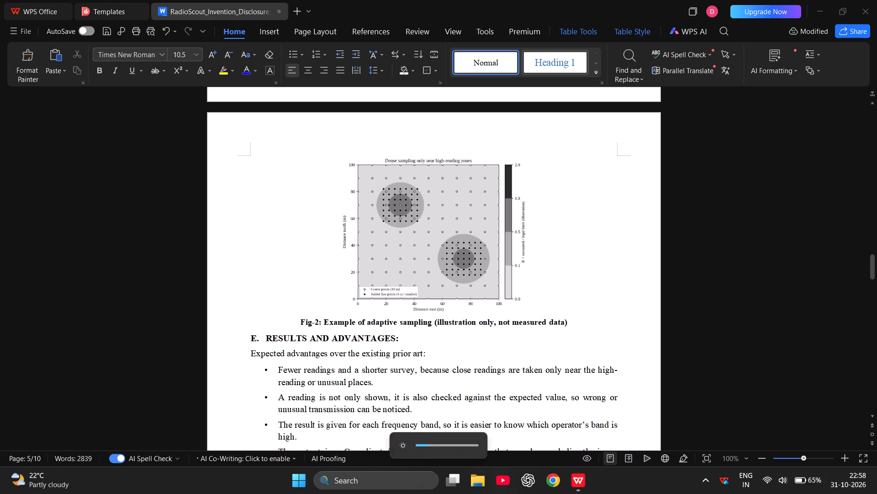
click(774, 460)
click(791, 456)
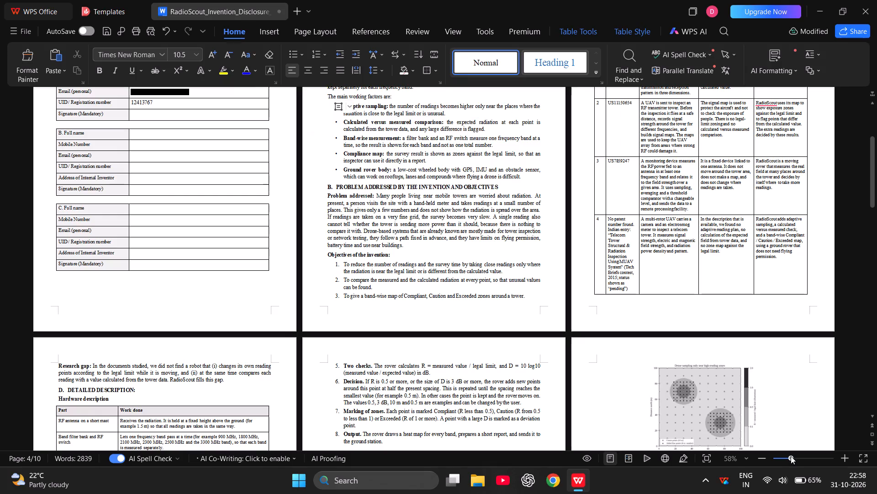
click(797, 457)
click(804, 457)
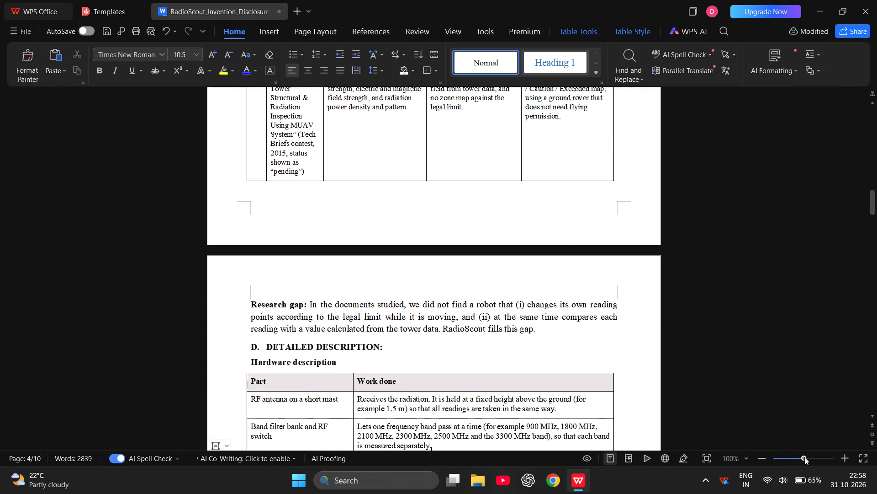
Turn off the night light in the system quick settings and return to the document.
click(791, 493)
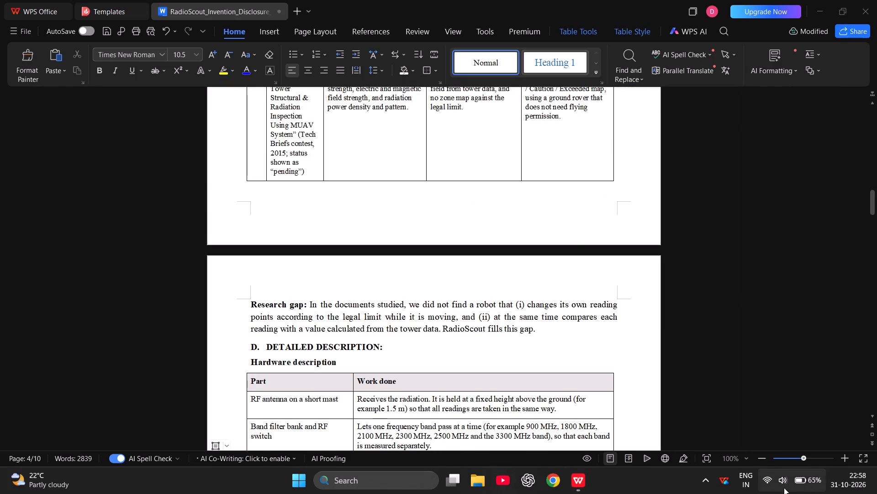
click(784, 488)
scroll(774, 341, down, 1)
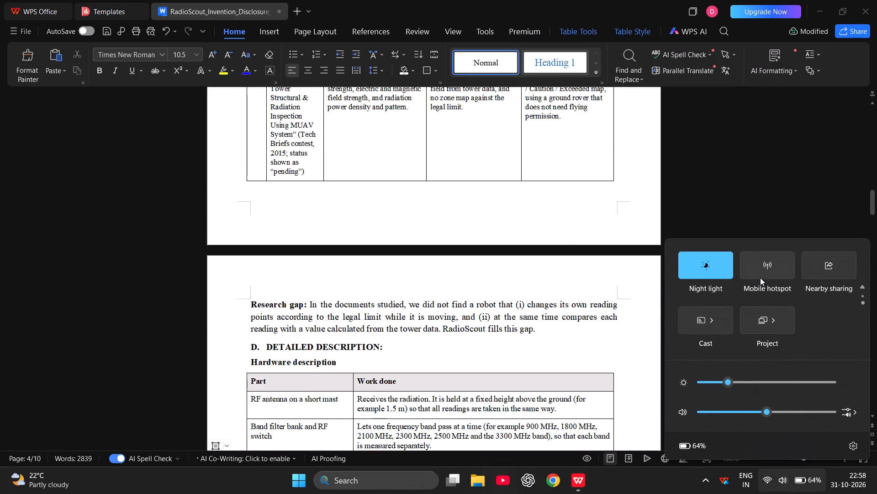
click(716, 279)
click(730, 190)
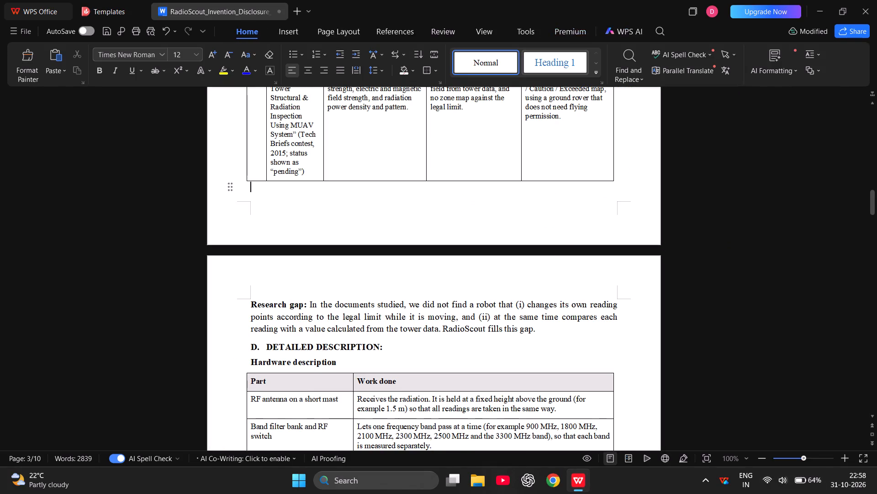
Skim section D again from the research gap through the hardware table, method of working and both figures.
scroll(730, 190, up, 2)
scroll(730, 190, down, 3)
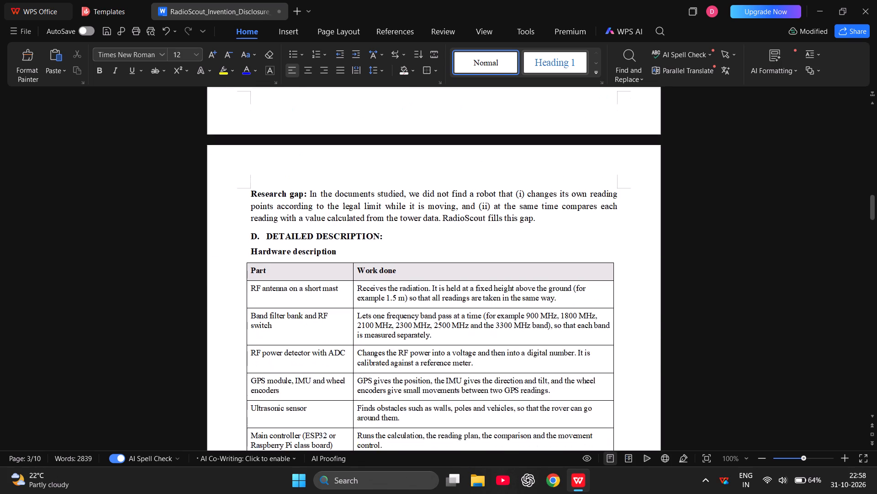
scroll(730, 190, down, 7)
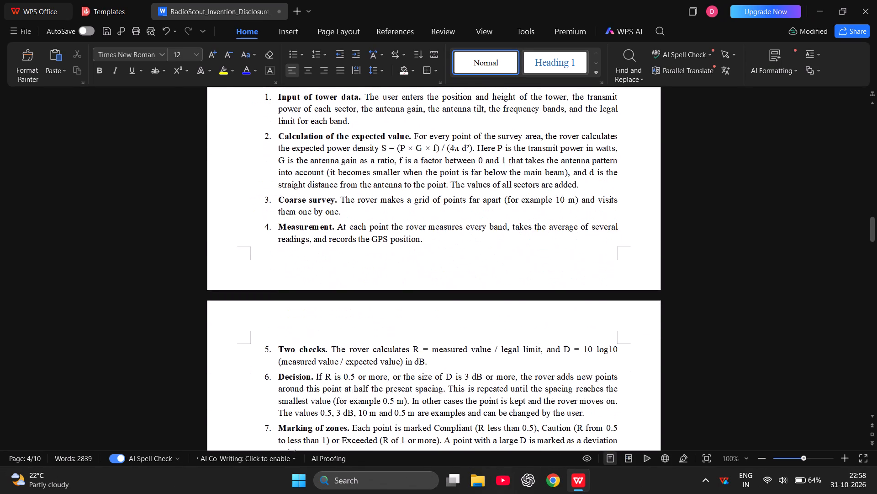
scroll(730, 190, down, 6)
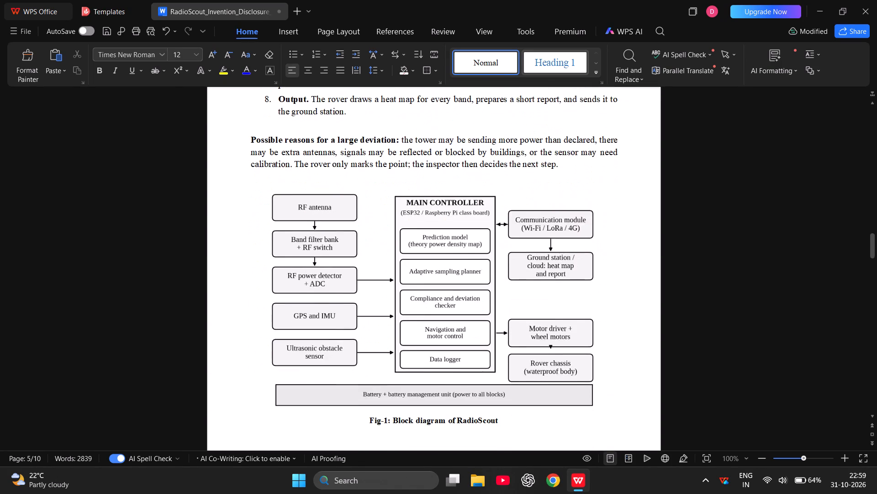
scroll(730, 190, down, 2)
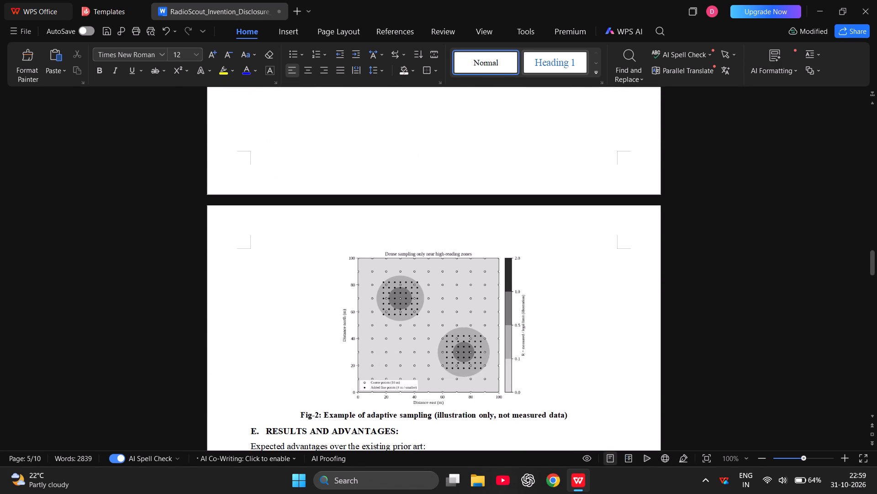
scroll(730, 190, down, 3)
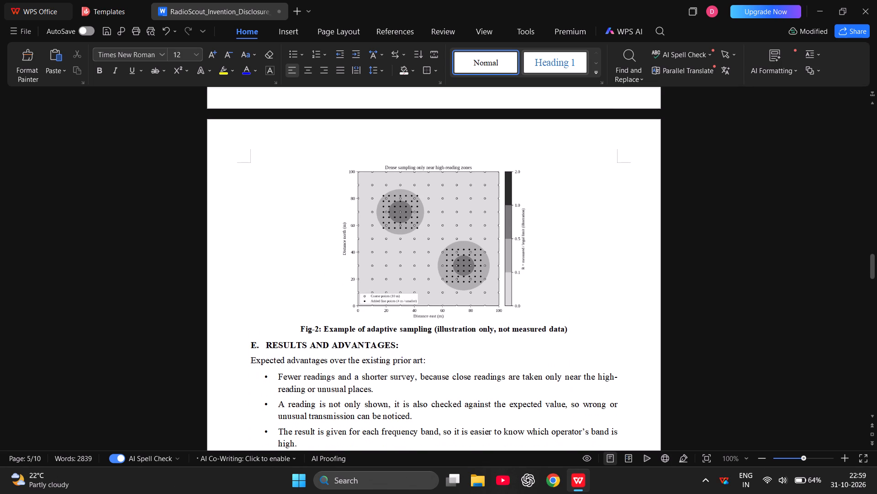
Read the list of expected advantages over the existing prior art in section E.
scroll(730, 190, down, 1)
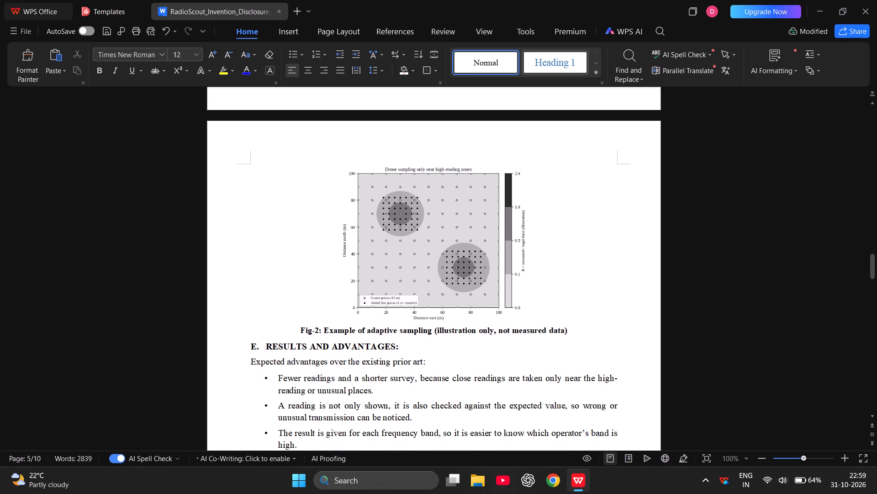
scroll(724, 190, down, 1)
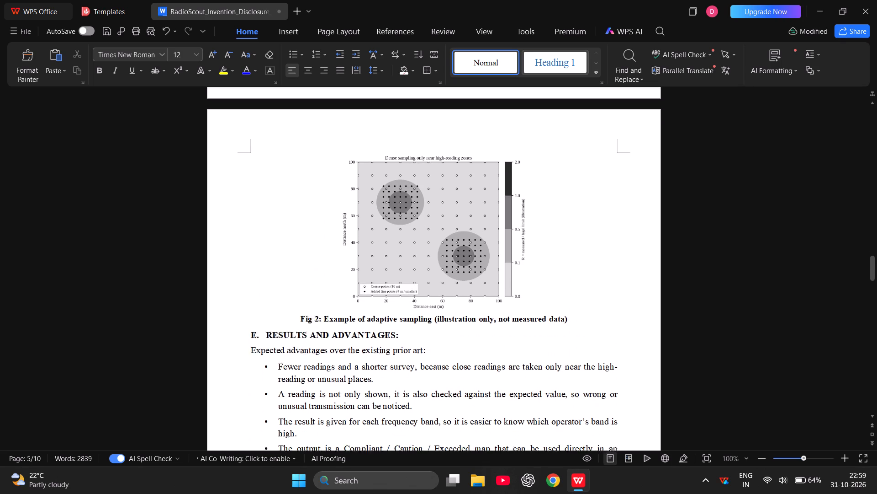
scroll(724, 190, down, 2)
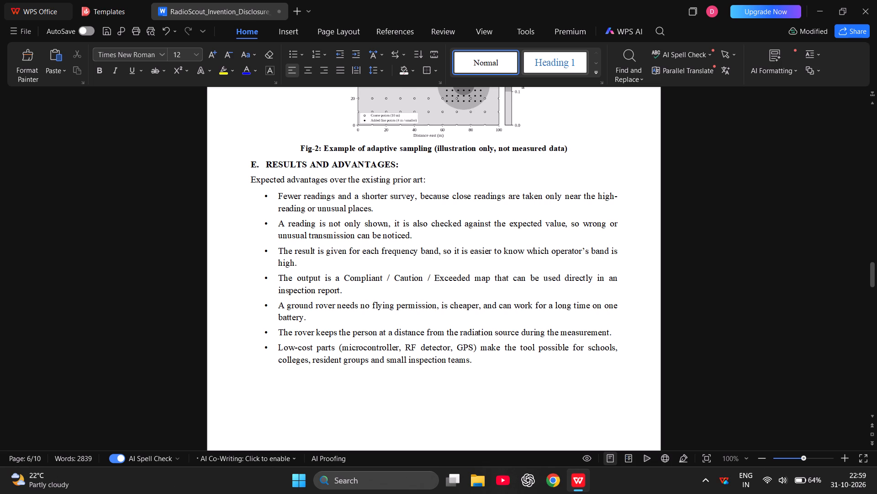
scroll(724, 190, down, 1)
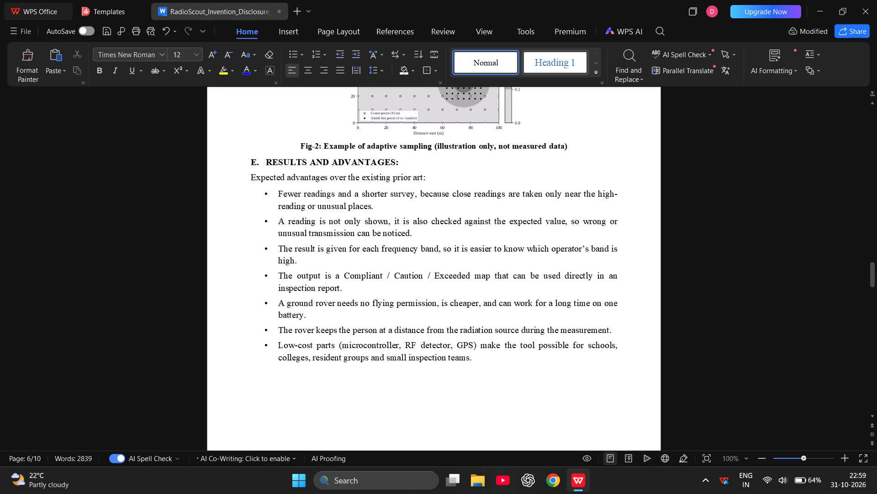
scroll(724, 190, down, 2)
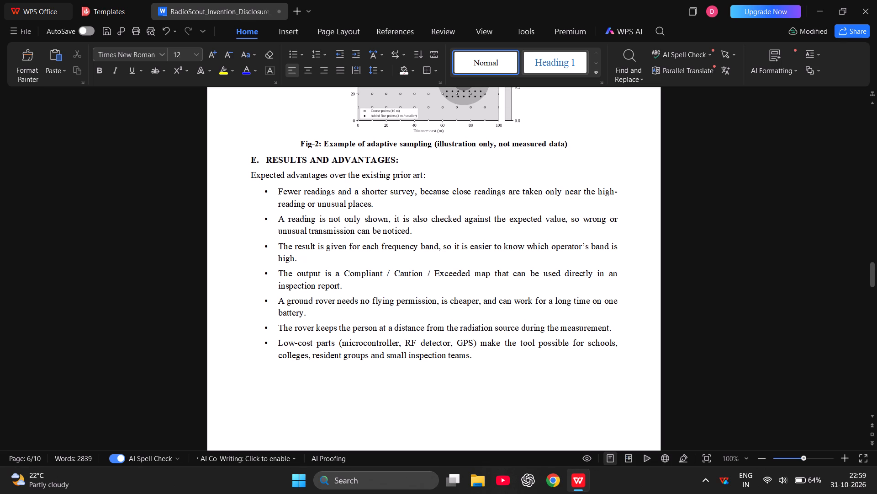
scroll(724, 190, down, 2)
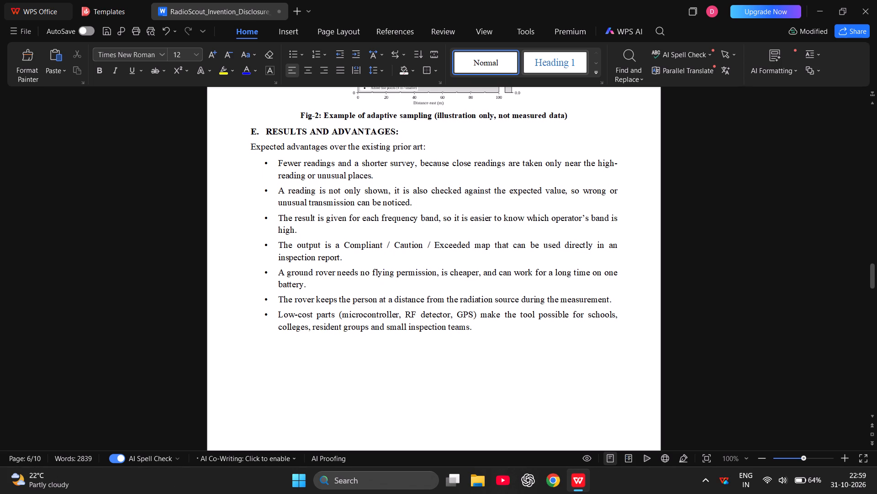
scroll(724, 190, down, 2)
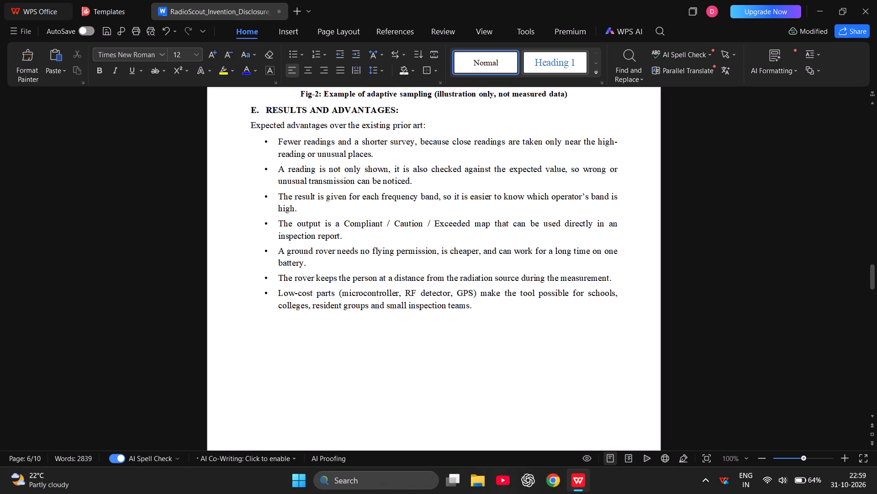
scroll(724, 190, down, 1)
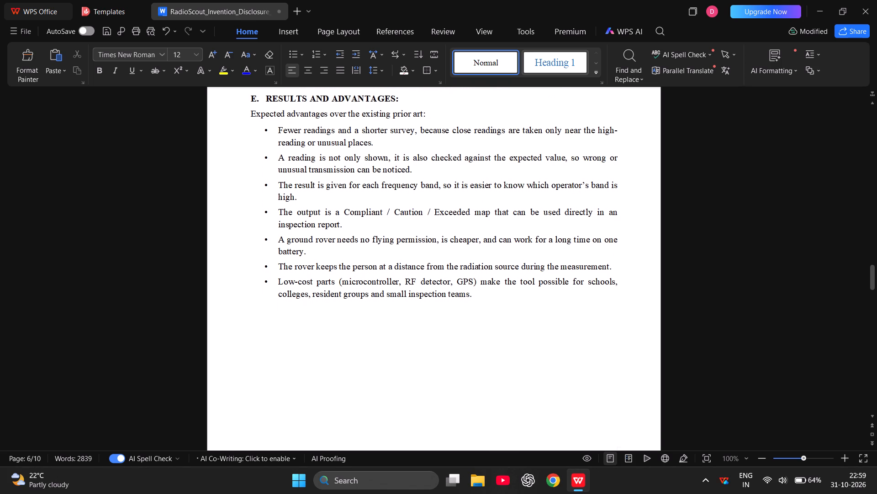
scroll(724, 190, down, 1)
scroll(724, 190, up, 5)
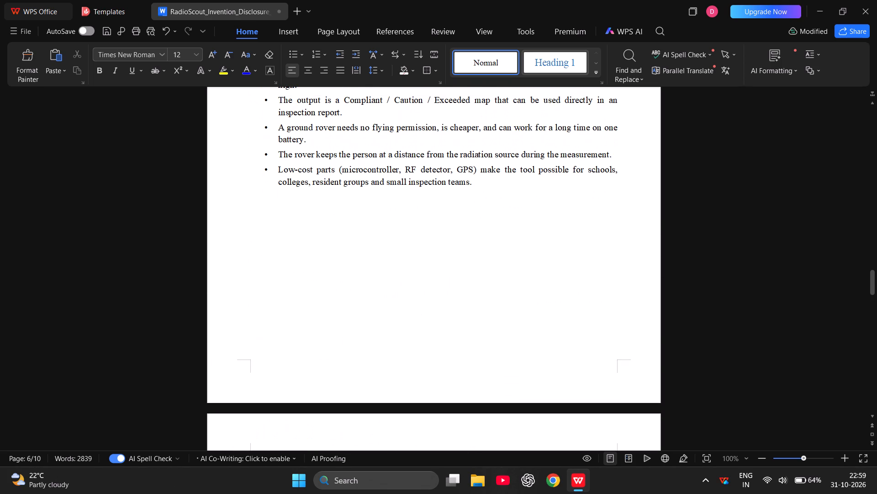
Examine the RadioScout flowchart, going back to the method of working and block diagram in section D.
scroll(724, 190, down, 2)
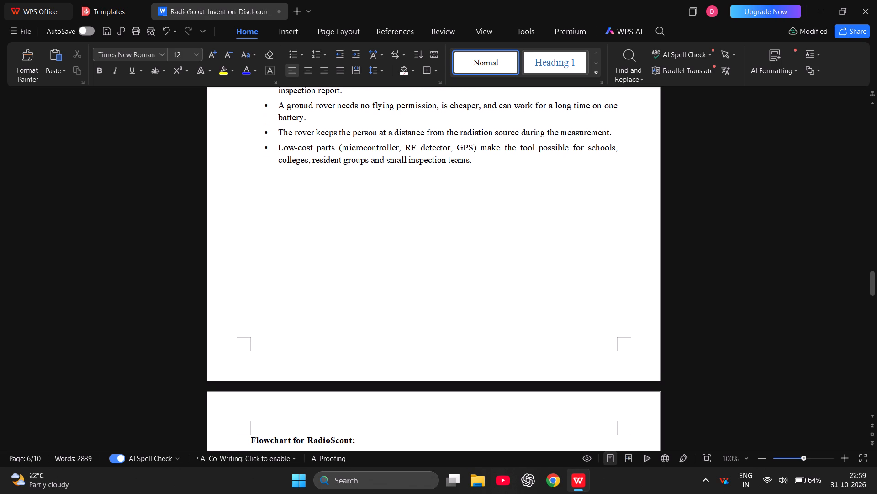
scroll(724, 190, down, 5)
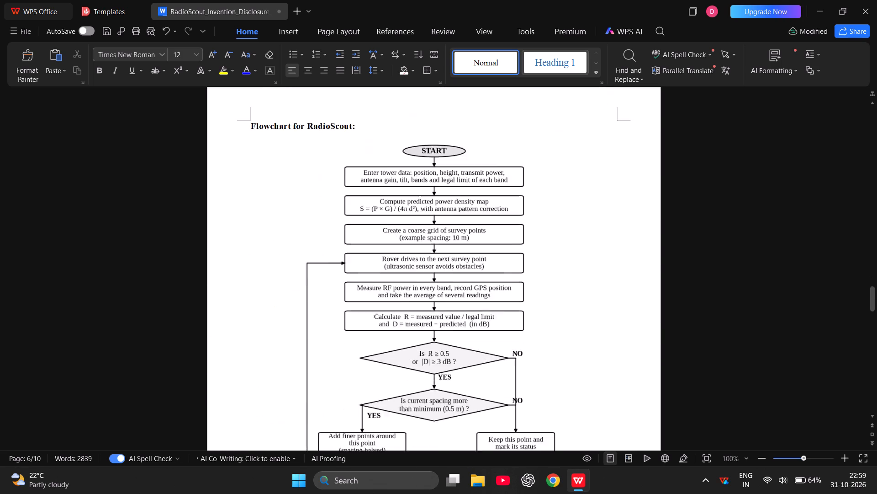
scroll(724, 190, down, 1)
scroll(724, 190, up, 5)
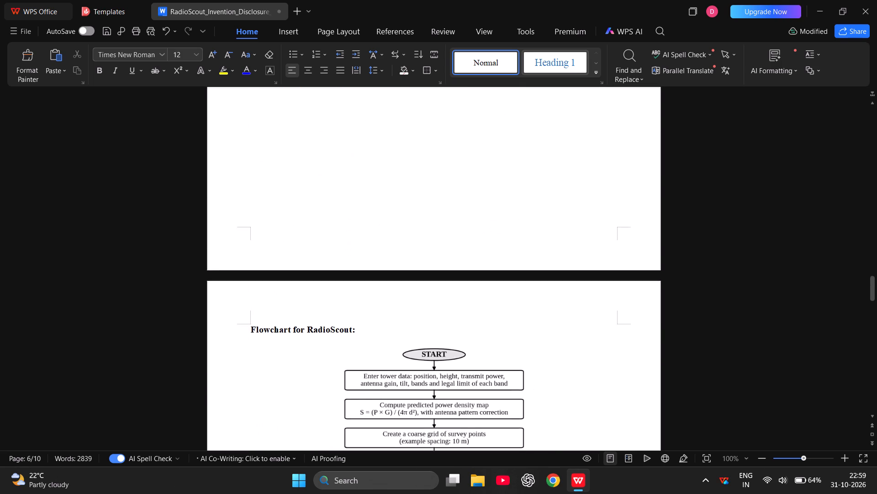
scroll(724, 190, up, 7)
scroll(724, 190, down, 2)
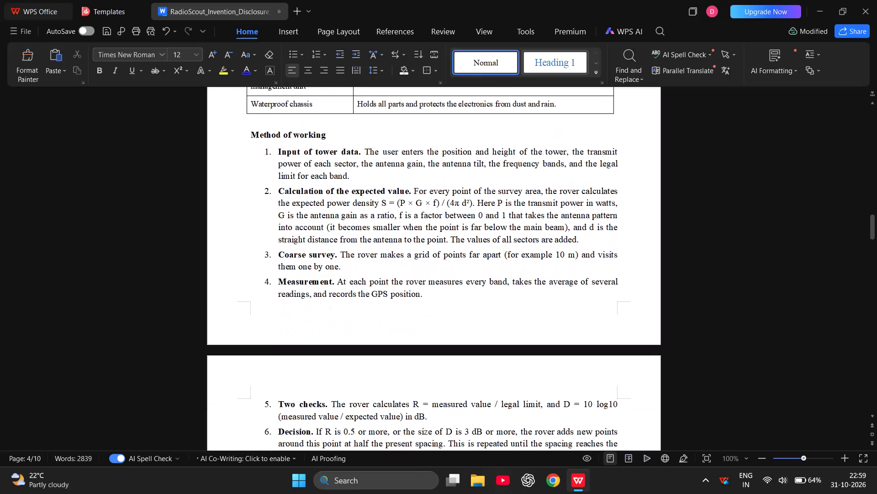
scroll(724, 190, down, 5)
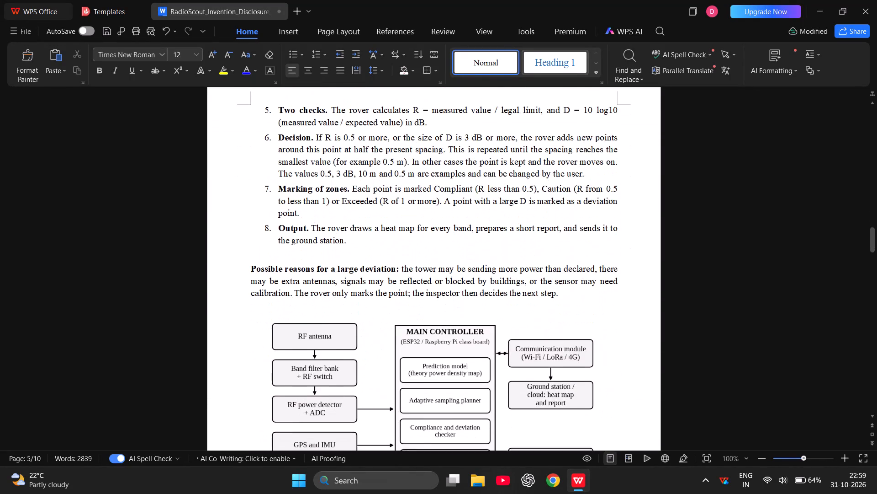
scroll(724, 190, down, 5)
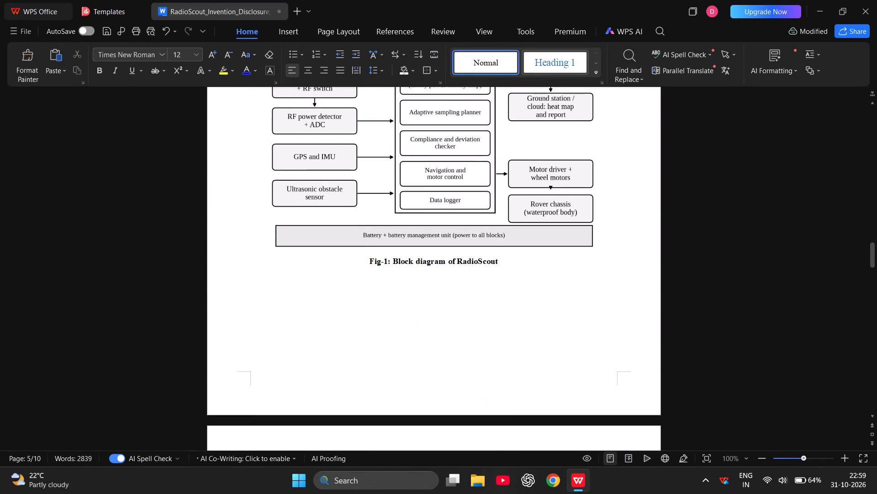
scroll(724, 190, down, 6)
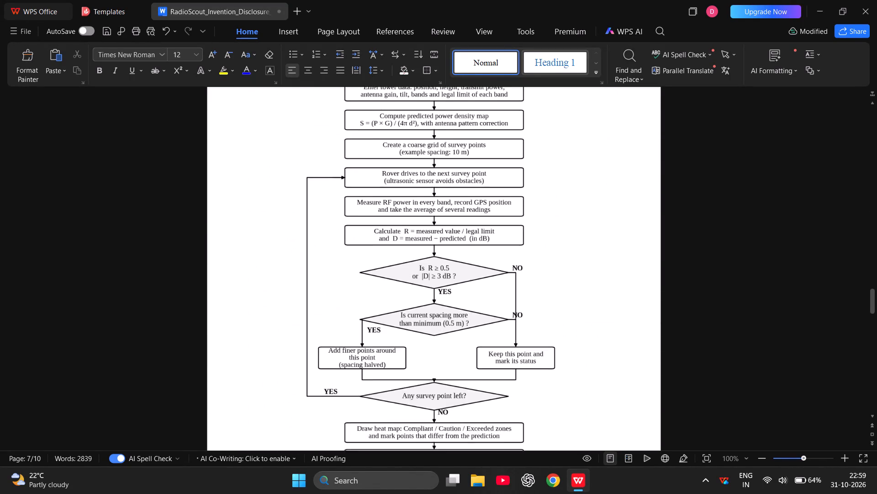
scroll(724, 190, down, 6)
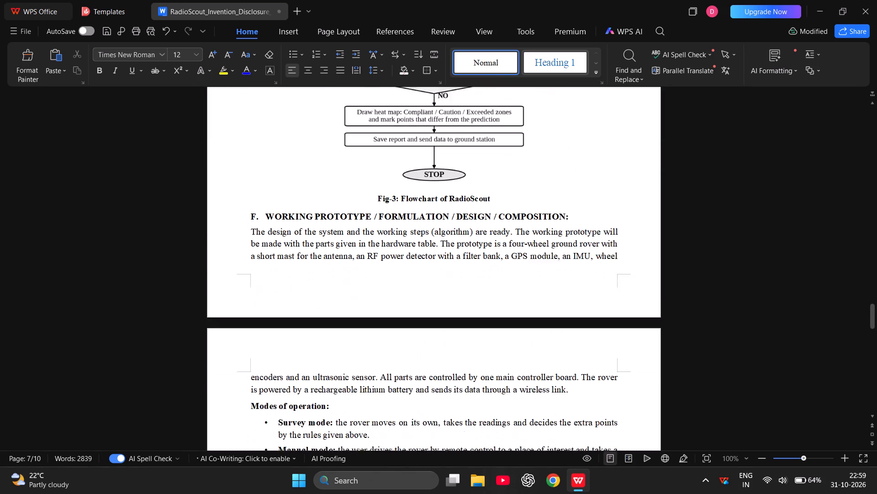
Read section F on the working prototype and modes of operation, and the existing data in section G.
scroll(724, 190, down, 3)
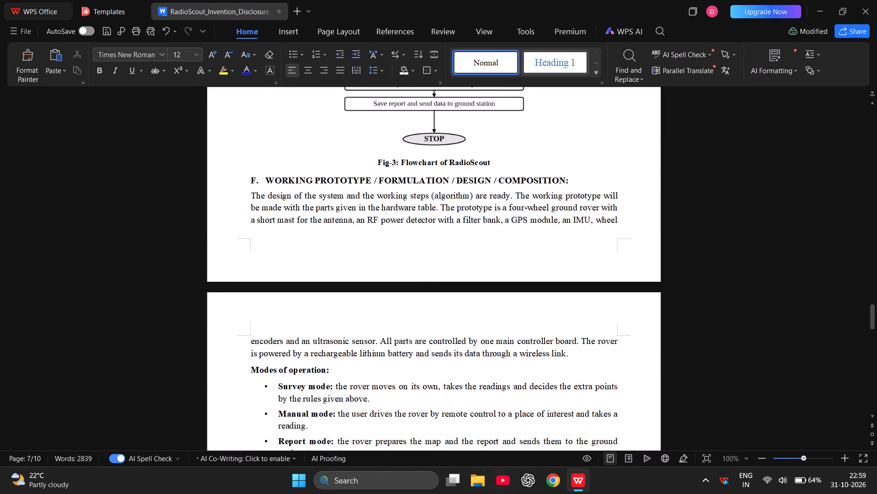
scroll(724, 190, down, 1)
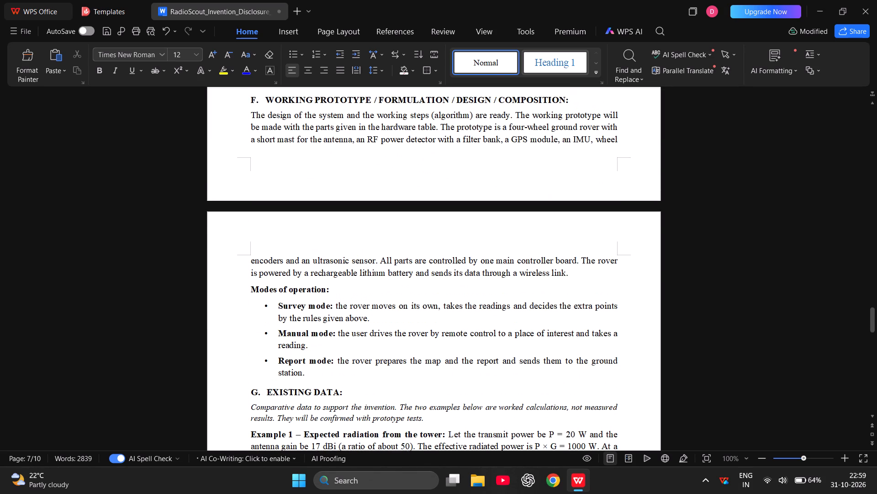
scroll(724, 190, down, 2)
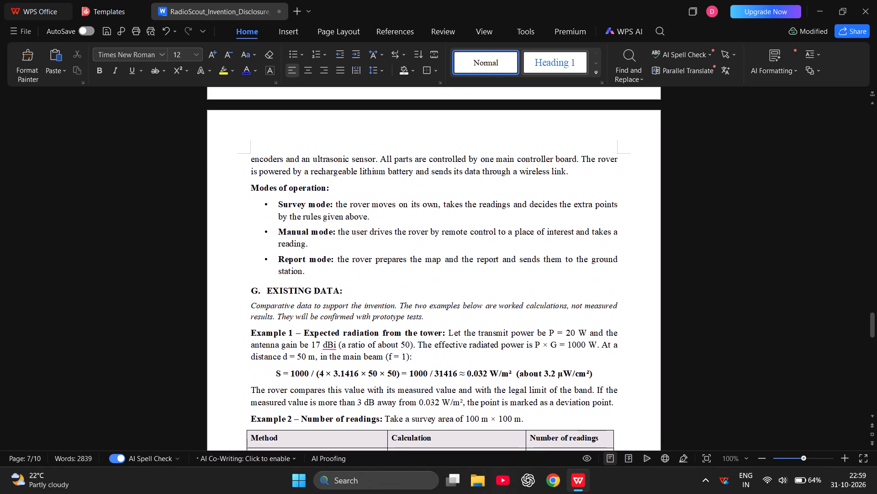
scroll(724, 190, down, 4)
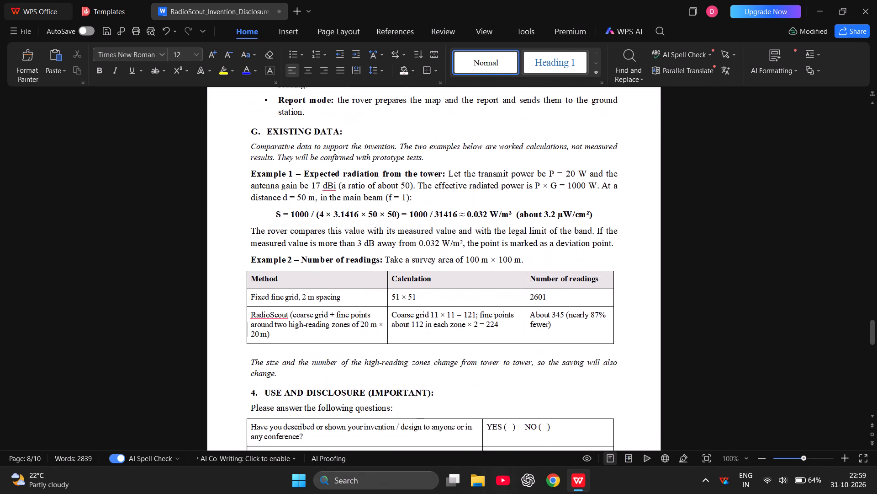
scroll(724, 190, down, 4)
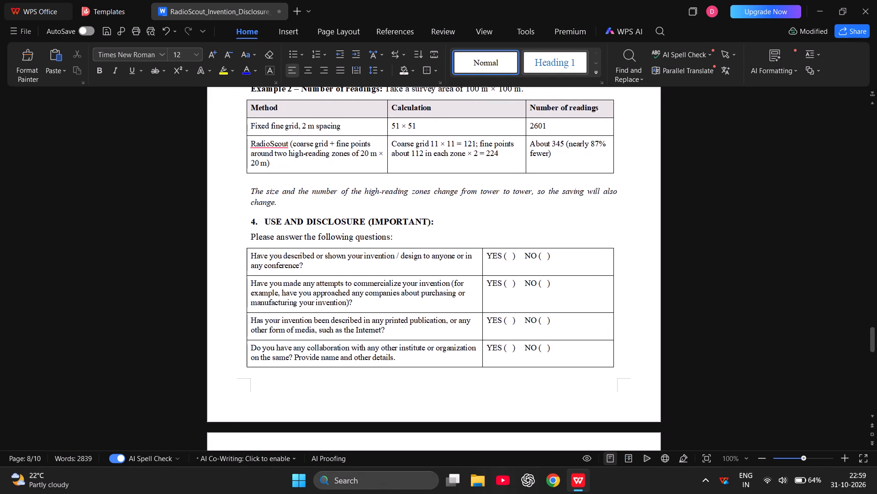
scroll(724, 190, down, 1)
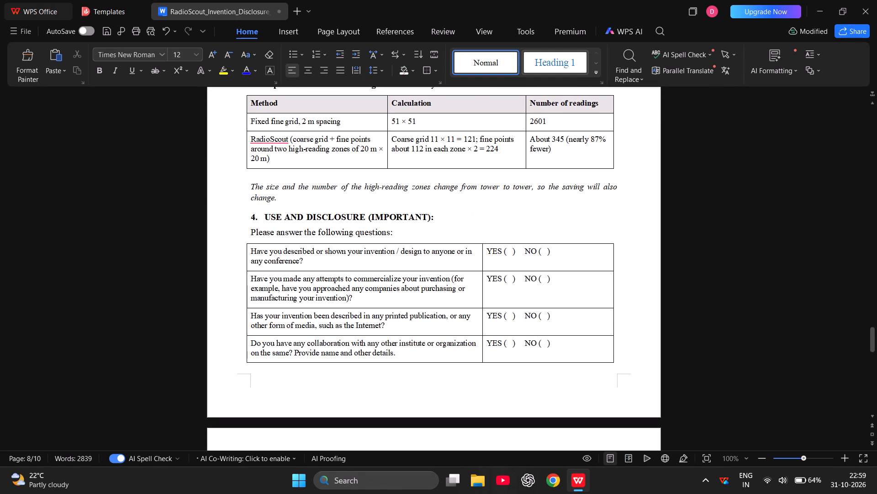
Reread the two worked examples in section G and the Use and Disclosure questions in section 4.
scroll(724, 190, up, 2)
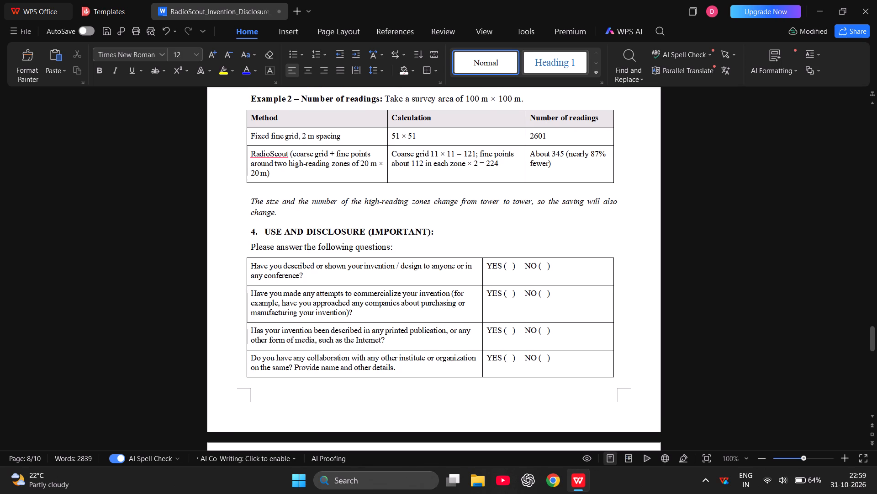
scroll(724, 190, up, 3)
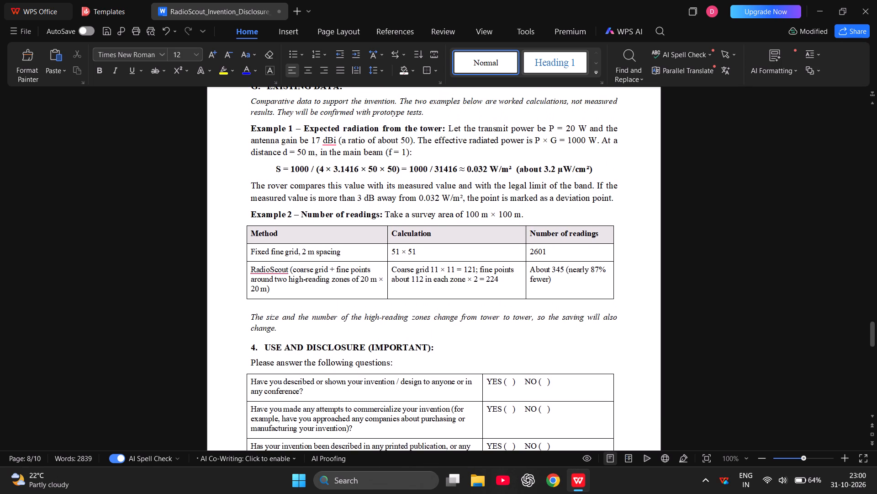
scroll(724, 190, up, 2)
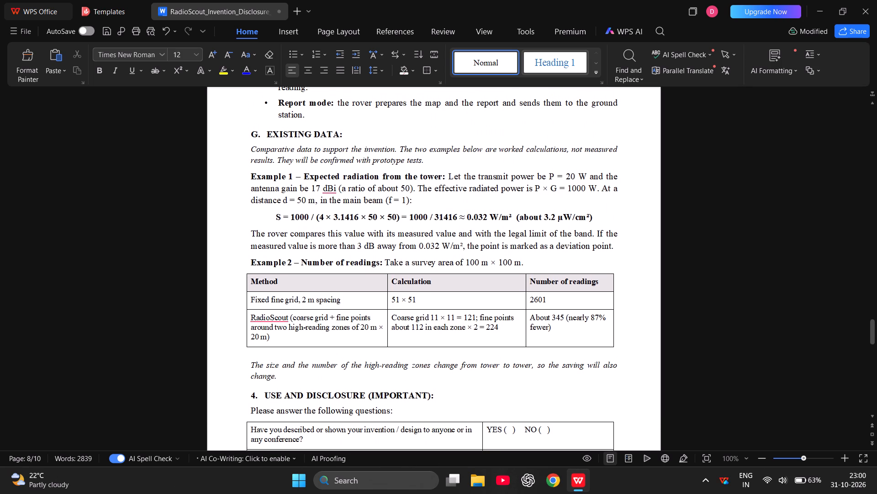
scroll(724, 190, up, 1)
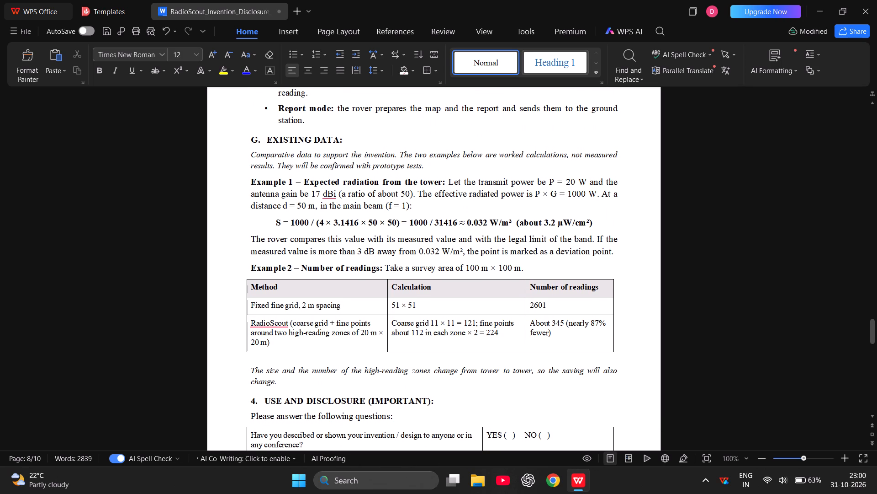
scroll(724, 190, down, 1)
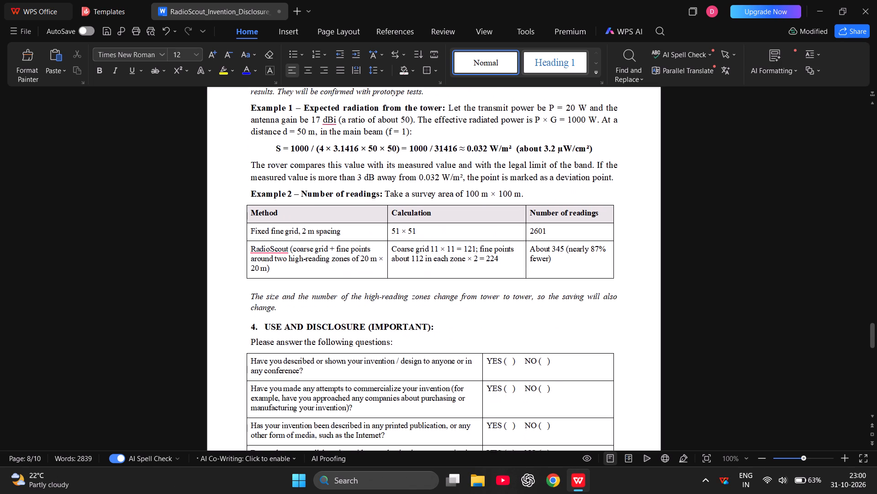
scroll(724, 190, down, 2)
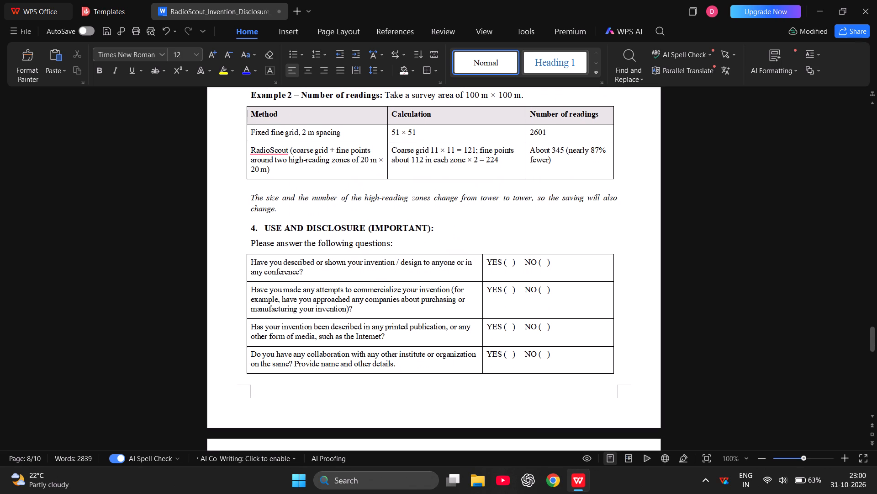
scroll(724, 190, down, 1)
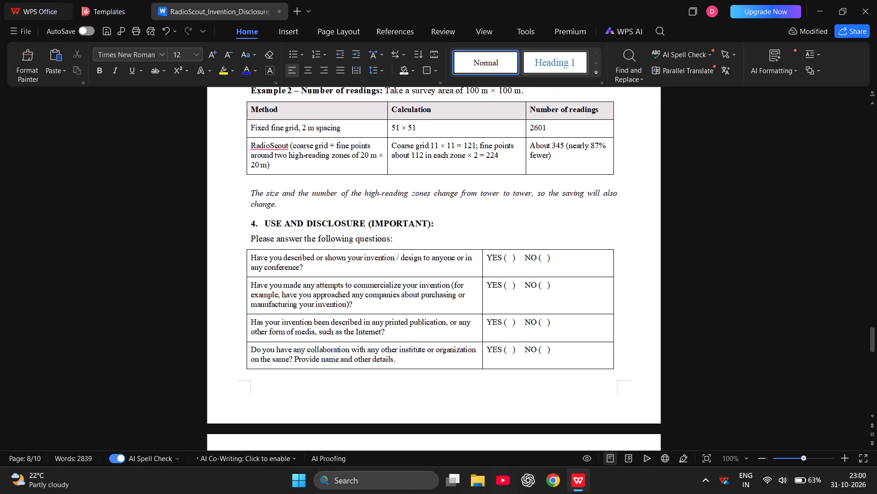
Remove the italics from the note about the size and number of high-reading zones below the Example 2 table.
drag(283, 199, 253, 192)
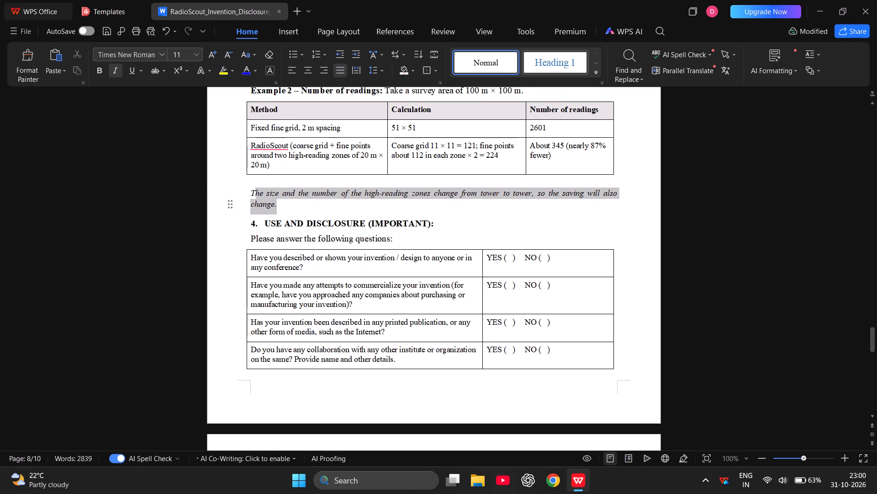
drag(253, 192, 249, 192)
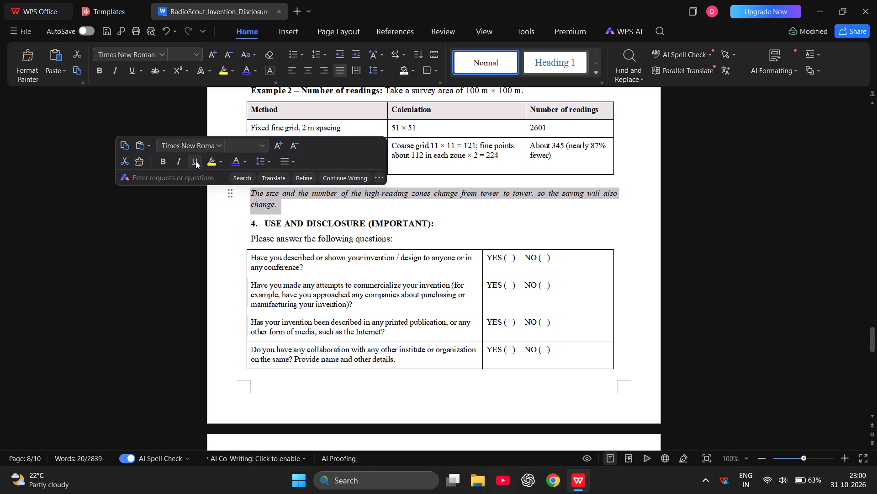
click(195, 161)
click(195, 161)
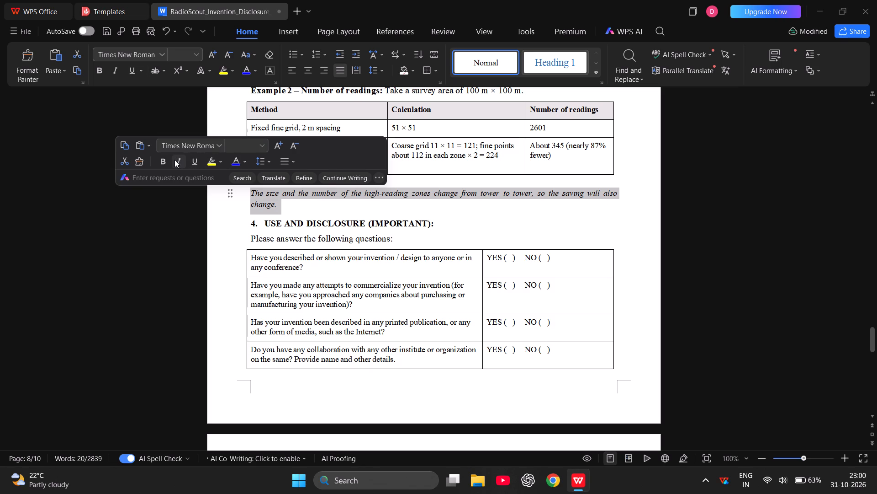
click(174, 160)
click(221, 233)
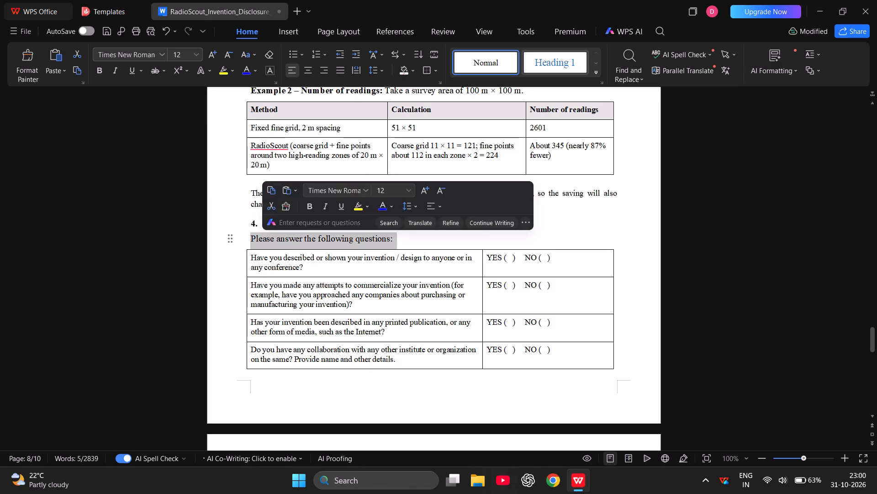
click(354, 291)
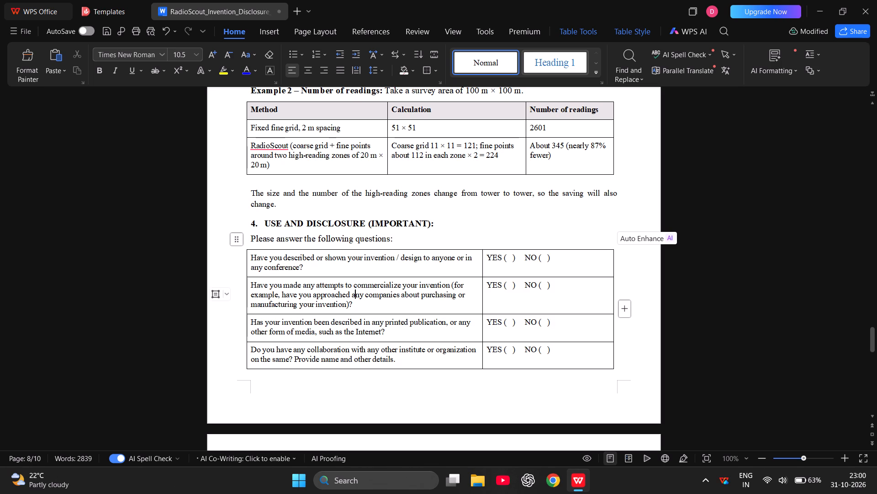
Answer the question on describing or showing the invention with a bold NO, deleting the YES option and the empty brackets.
click(539, 255)
click(548, 258)
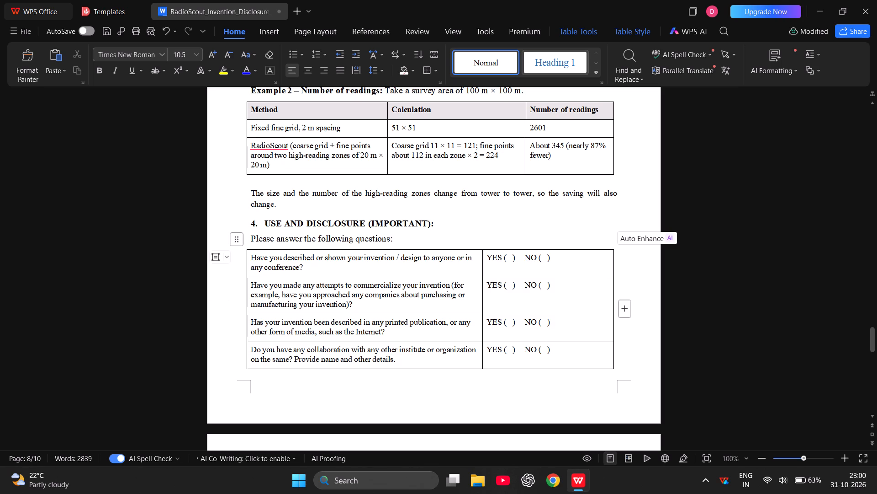
click(544, 258)
key(Right)
key(Right)
key(BackSpace)
key(Right)
key(BackSpace)
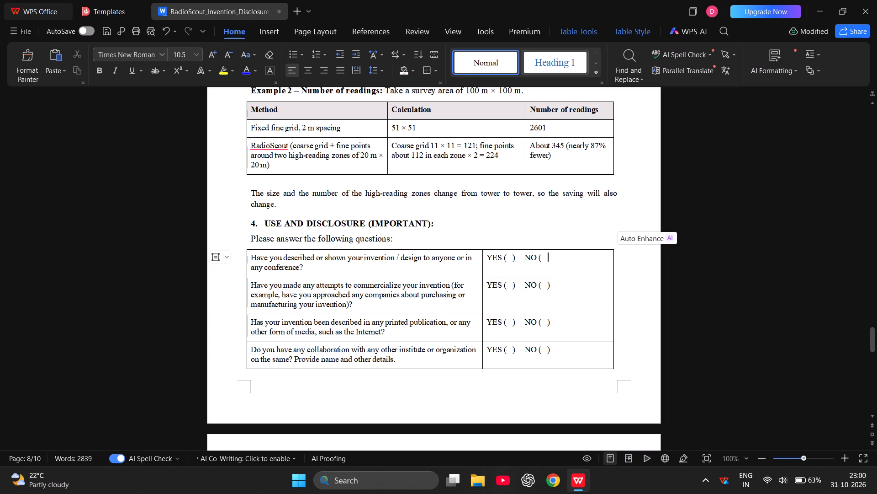
key(BackSpace)
key(BackSpace)
key(BackSpace)
key(Left)
key(Left)
key(Left)
key(Left)
key(Left)
key(Left)
key(Left)
key(Left)
key(BackSpace)
key(BackSpace)
key(BackSpace)
key(BackSpace)
key(BackSpace)
key(BackSpace)
key(BackSpace)
key(BackSpace)
key(BackSpace)
key(BackSpace)
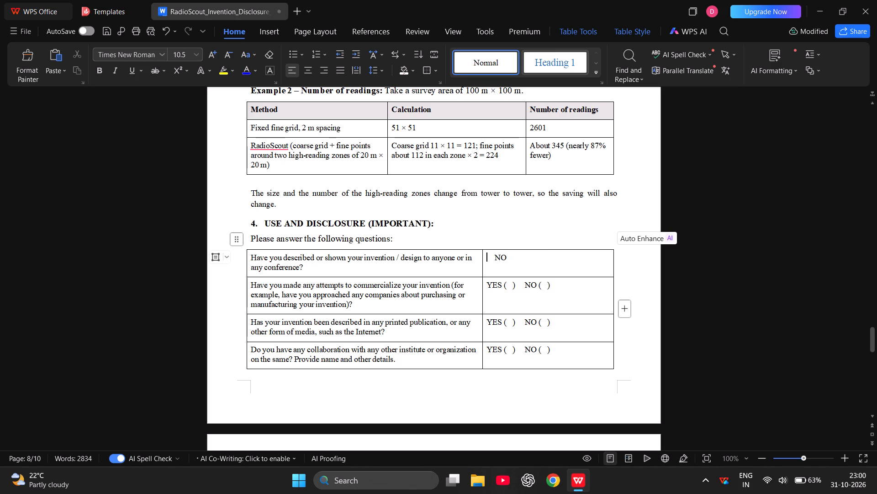
drag(510, 255, 492, 257)
click(406, 226)
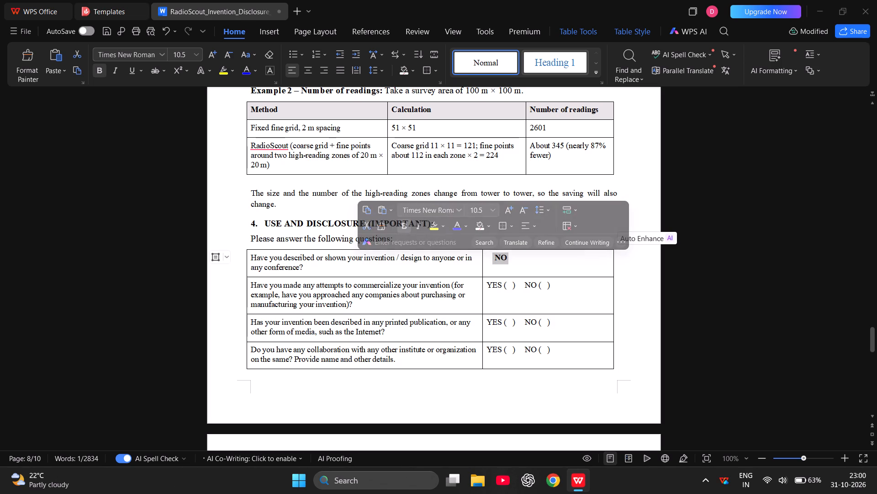
Answer the question on attempts to commercialize the invention with a bold NO, deleting the YES option and the empty brackets.
click(507, 282)
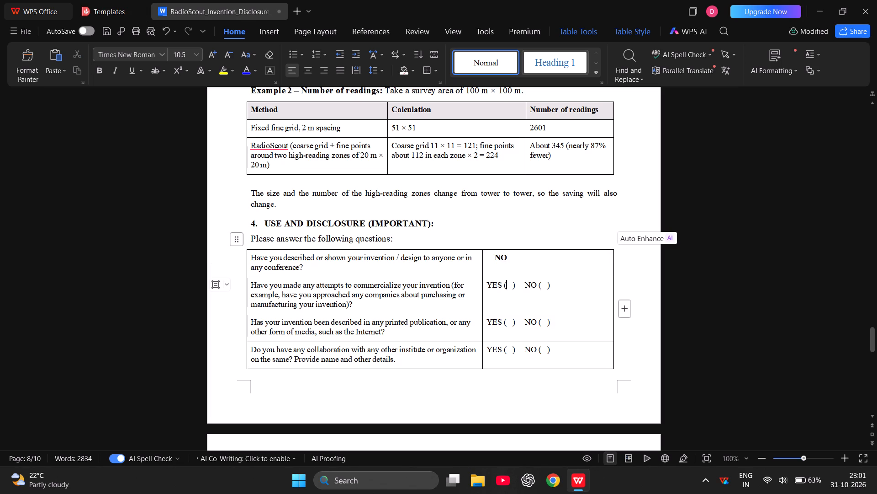
drag(518, 287, 499, 286)
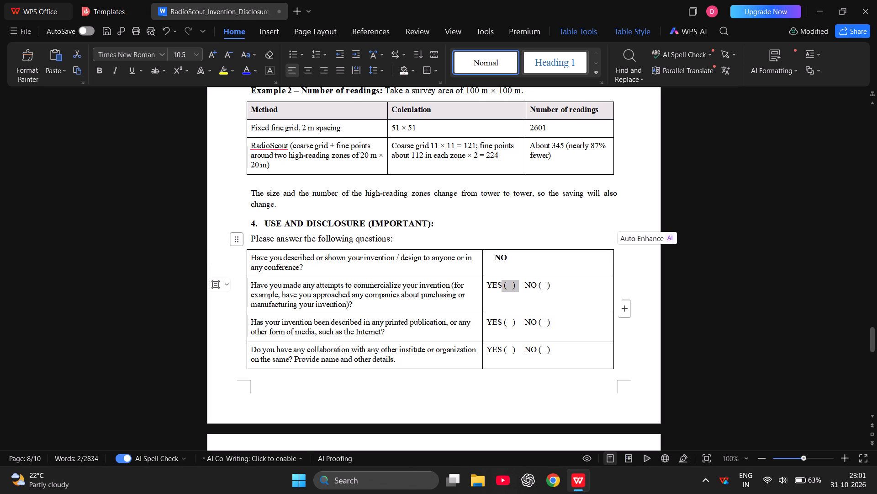
drag(499, 286, 491, 286)
drag(491, 286, 488, 286)
key(BackSpace)
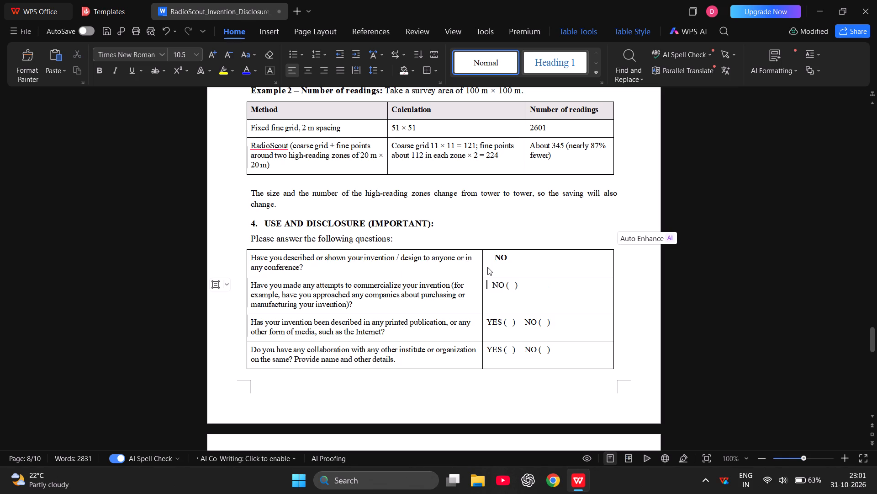
key(Right)
key(Right)
key(Right)
key(Right)
key(Right)
key(Right)
key(Right)
key(Right)
key(Right)
key(Right)
key(Right)
key(Right)
key(Right)
key(BackSpace)
key(BackSpace)
key(BackSpace)
key(BackSpace)
key(Right)
key(Right)
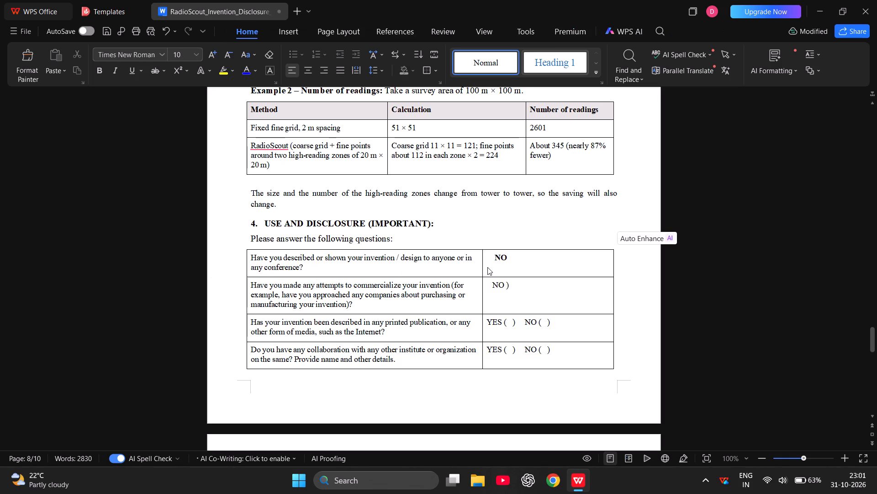
key(Left)
key(BackSpace)
drag(507, 285, 502, 286)
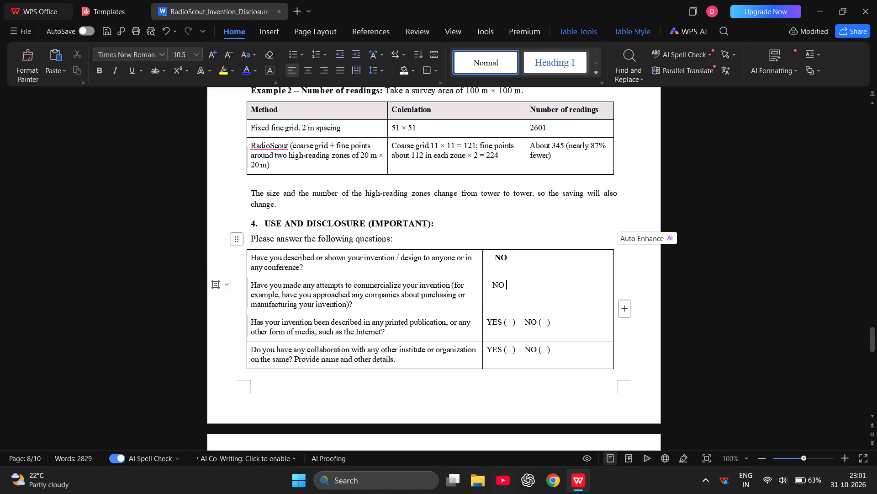
drag(502, 286, 493, 286)
click(401, 248)
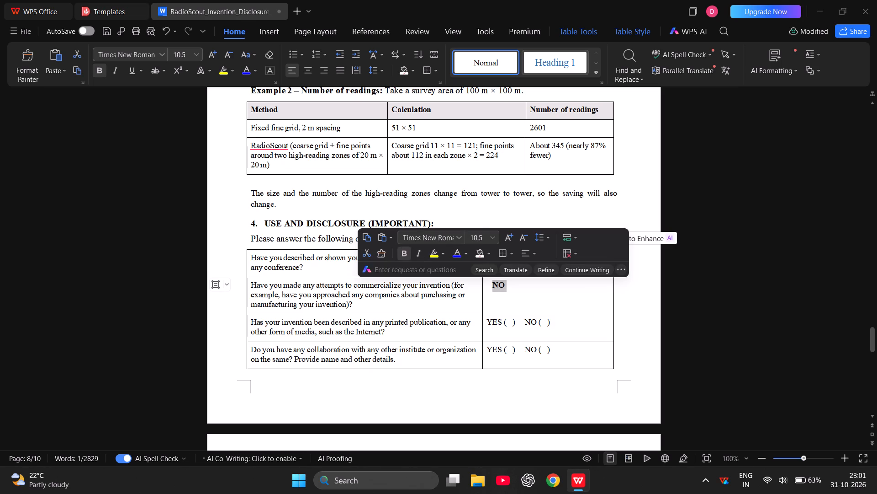
click(501, 304)
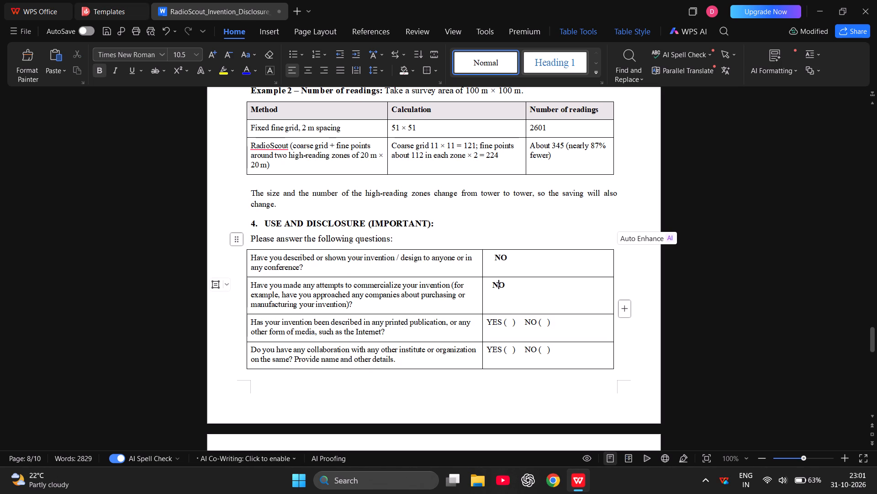
Answer the question on printed publication or other media with a bold NO, deleting the YES option and the empty brackets.
drag(515, 322, 489, 322)
key(BackSpace)
key(Right)
key(Right)
key(Right)
key(Right)
key(Right)
key(Right)
key(Right)
key(Right)
key(Right)
key(Right)
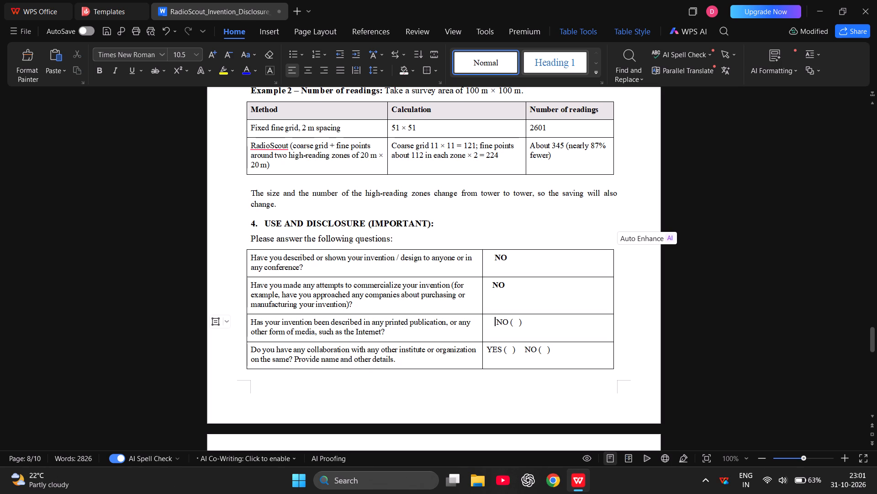
key(Right)
key(Right)
key(Right)
key(Right)
key(Right)
key(BackSpace)
key(BackSpace)
key(Right)
key(BackSpace)
key(BackSpace)
key(BackSpace)
drag(507, 320, 496, 322)
drag(496, 322, 492, 323)
click(407, 290)
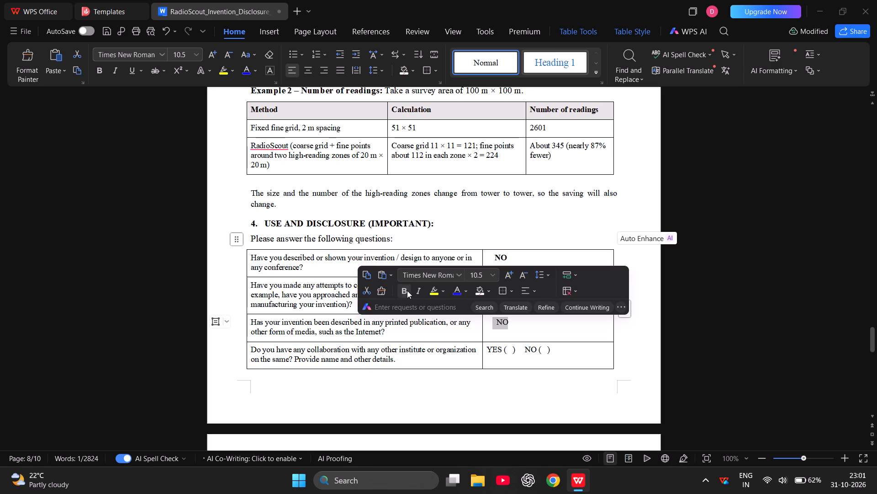
click(517, 344)
Add a space before the NO in the commercialization row to line it up with the answer above.
click(490, 287)
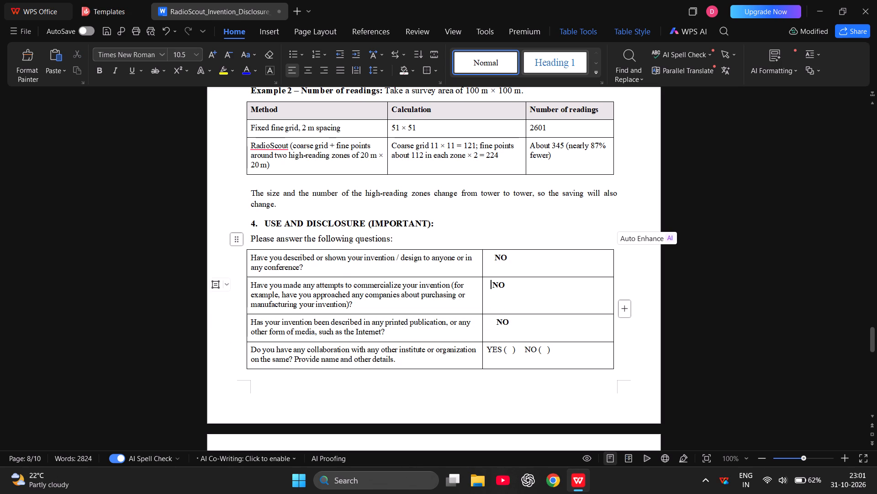
key(space)
Answer the question on collaboration with other institutes with a bold NO, deleting the YES option and the empty brackets.
drag(518, 349, 484, 345)
key(BackSpace)
key(Right)
key(Right)
key(Right)
key(Right)
key(Right)
key(Right)
key(Right)
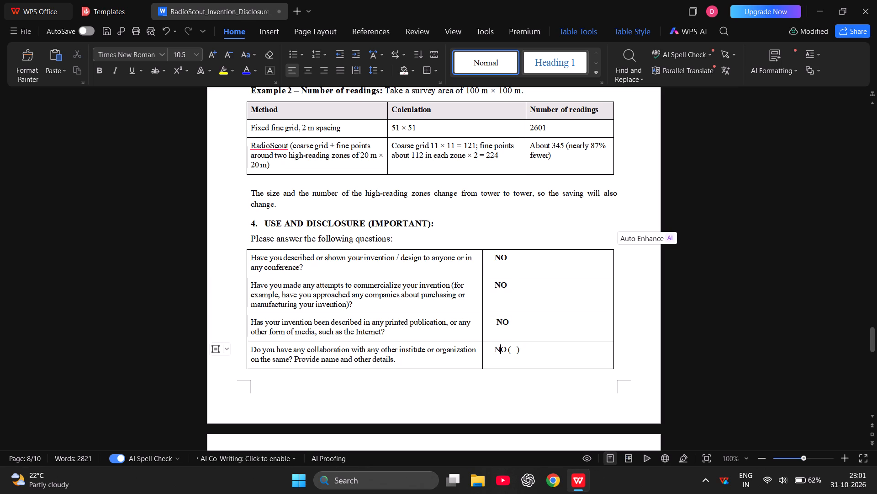
key(Right)
key(Right)
key(Right)
key(Right)
key(Right)
key(Right)
key(Right)
key(BackSpace)
key(BackSpace)
key(BackSpace)
key(BackSpace)
key(BackSpace)
drag(505, 352, 493, 352)
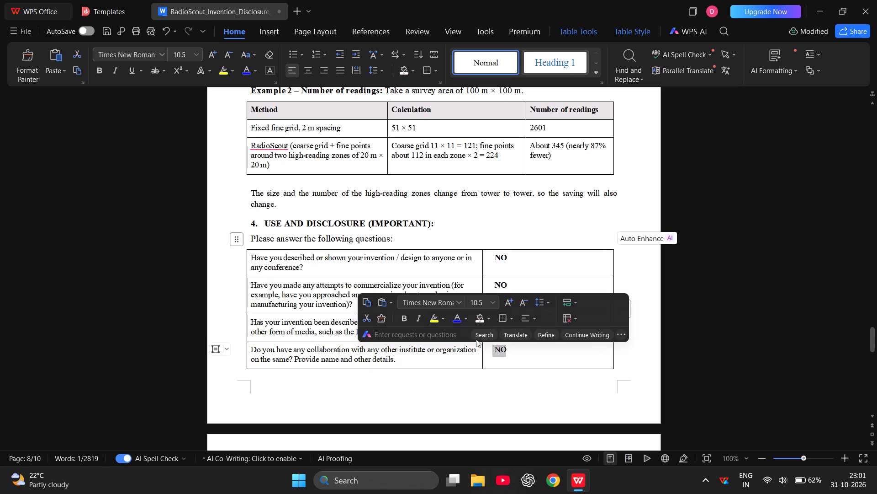
click(402, 317)
click(507, 365)
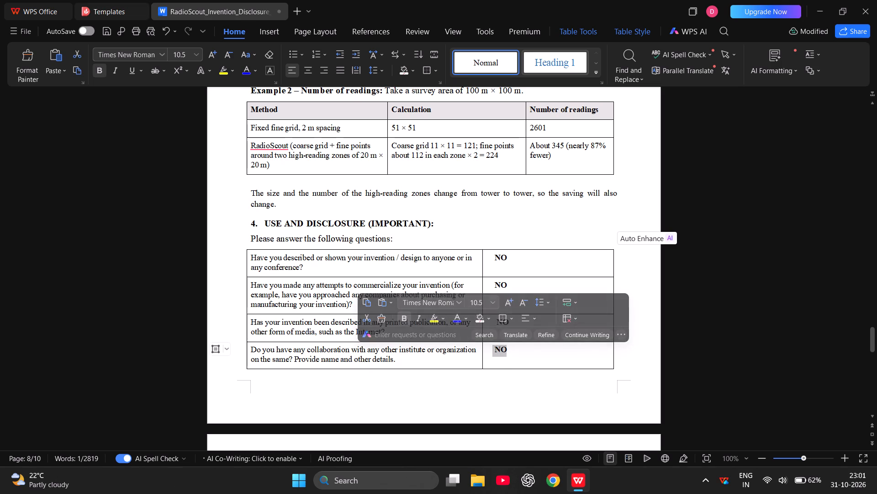
Delete the extra space before the NO in the printed publication row to align it with the other answers.
click(497, 324)
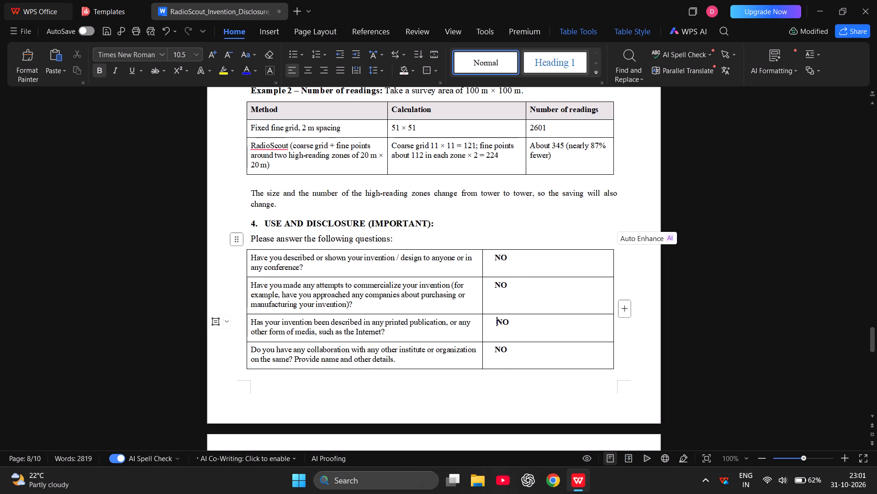
key(BackSpace)
Delete the entire row about the regulatory body or other approvals from the Use and Disclosure table.
scroll(504, 371, down, 2)
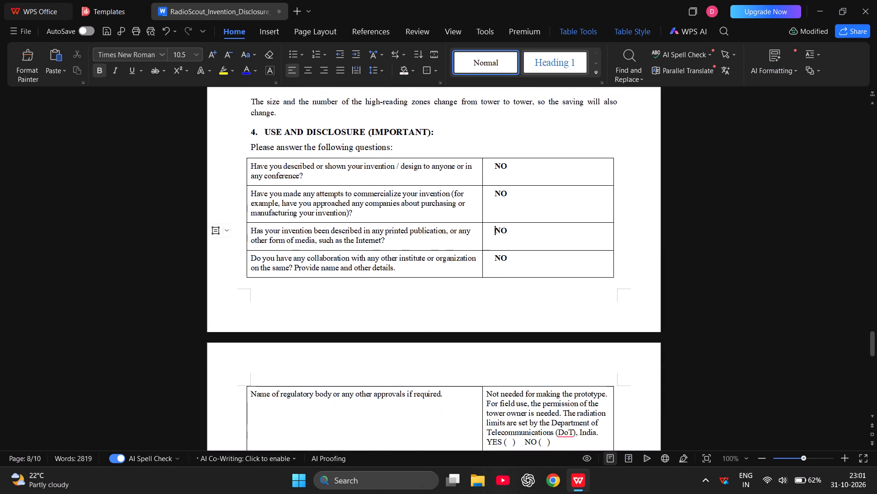
scroll(504, 371, down, 2)
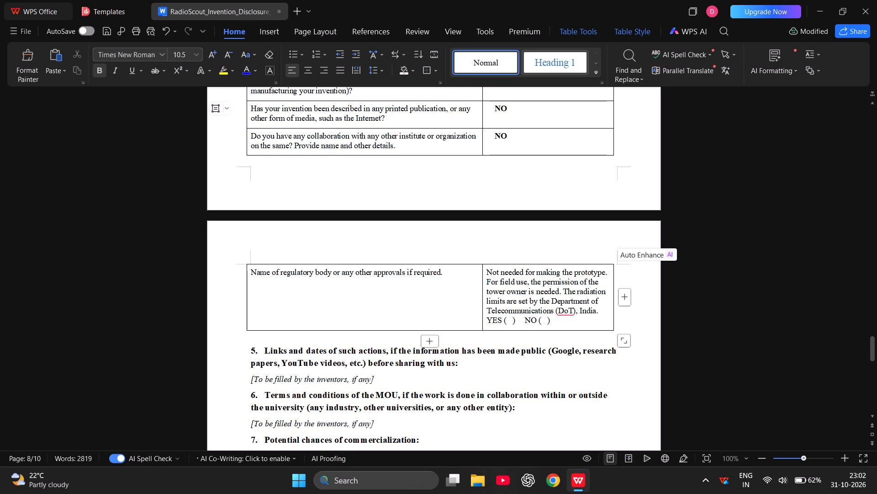
right_click(588, 329)
drag(584, 329, 336, 276)
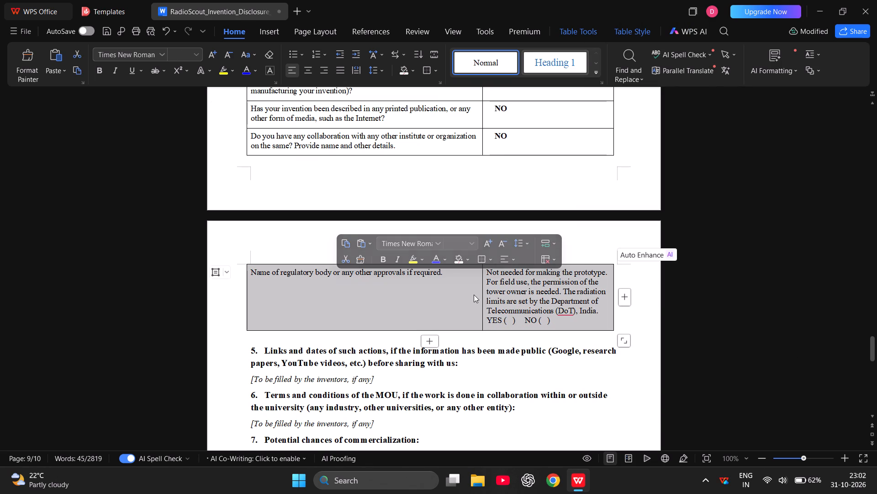
key(Delete)
right_click(495, 276)
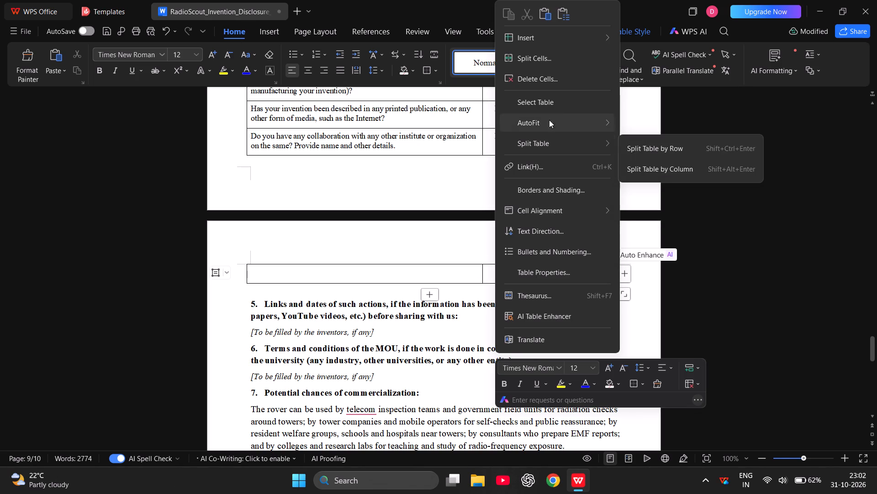
click(564, 83)
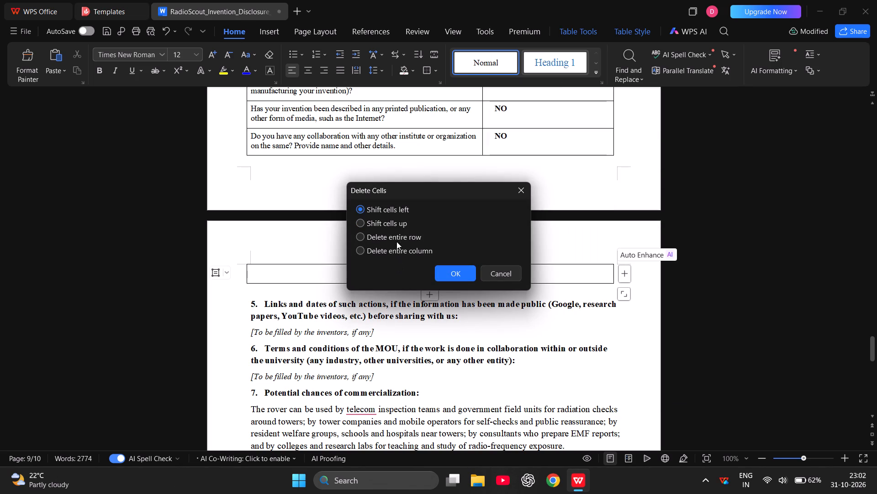
click(401, 235)
click(456, 272)
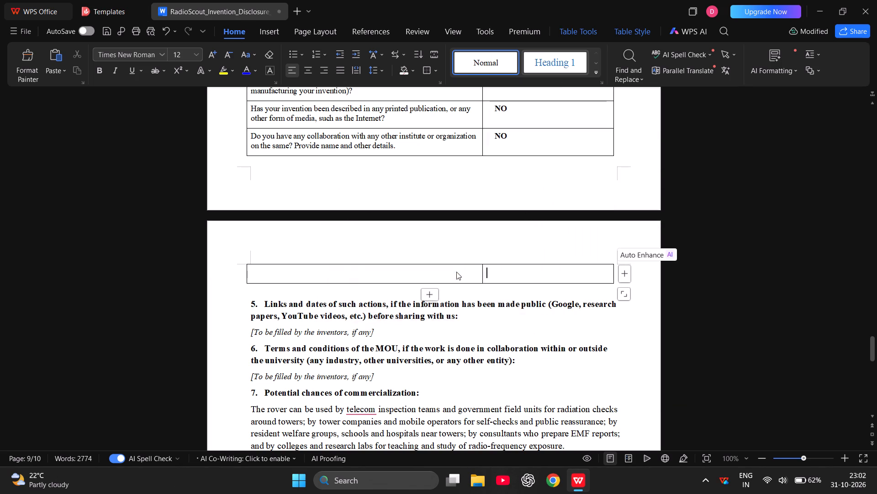
Delete the whole No Objection Certificate text on the last page, from its title through the authorised signatory line.
scroll(439, 280, down, 3)
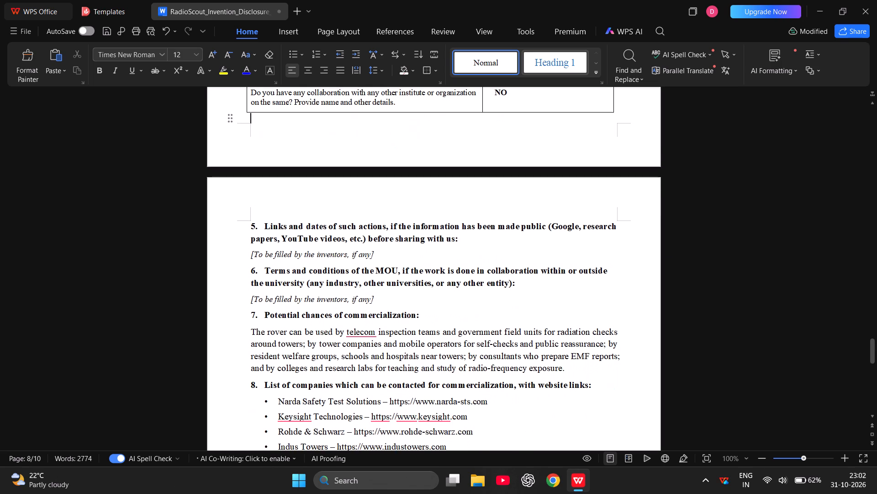
scroll(439, 280, down, 6)
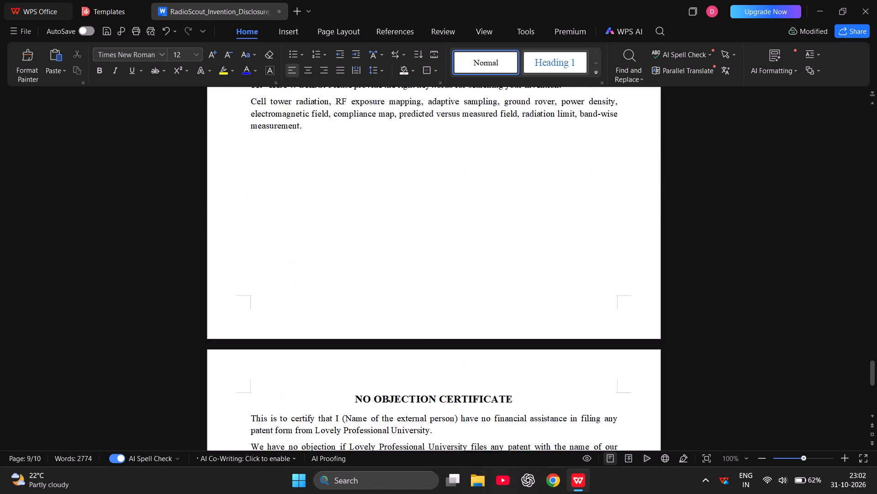
scroll(439, 280, down, 1)
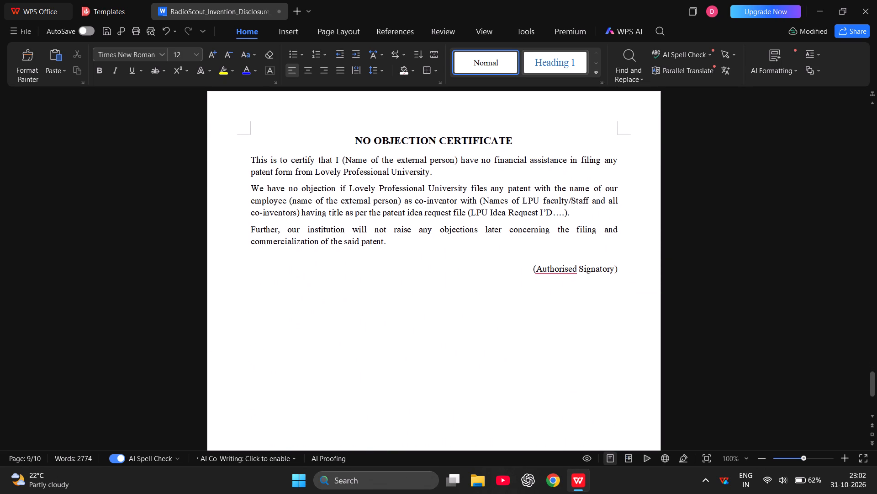
scroll(439, 280, down, 2)
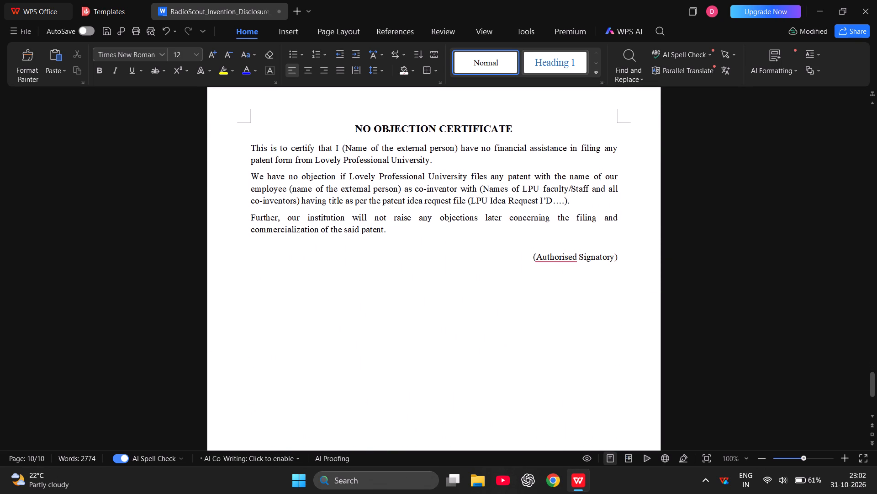
scroll(439, 280, down, 1)
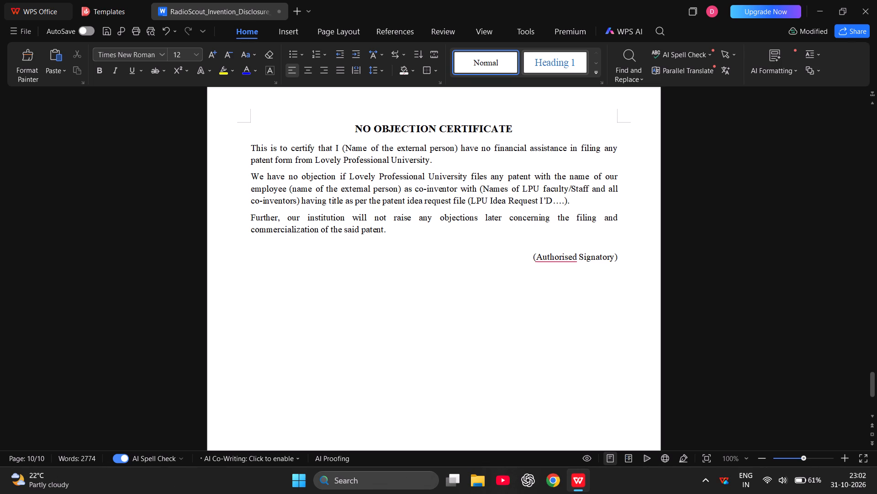
scroll(439, 280, up, 2)
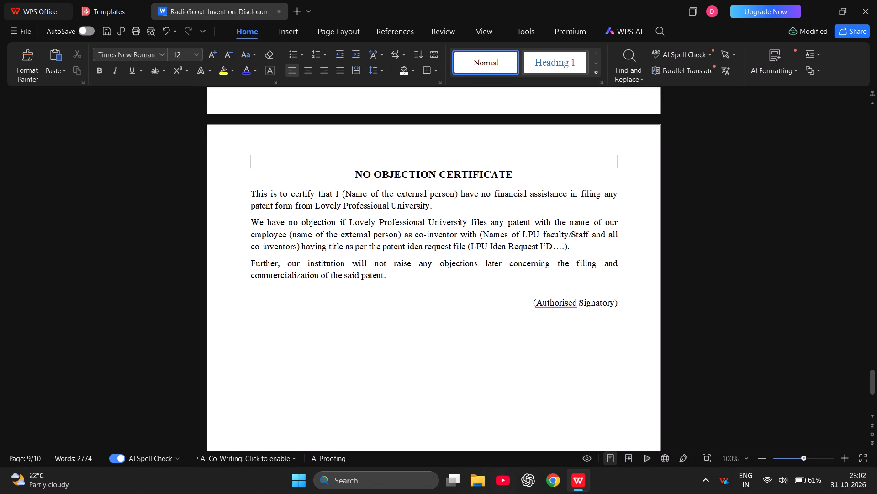
drag(341, 193, 366, 200)
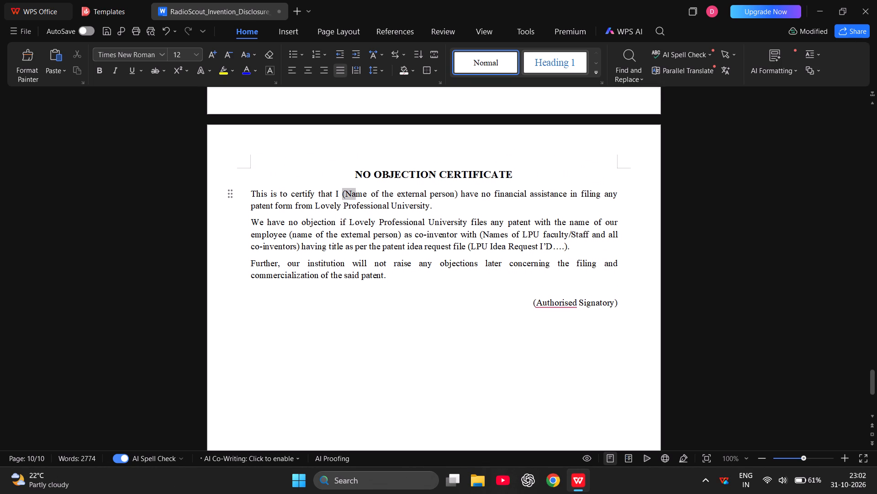
drag(366, 200, 444, 190)
click(450, 200)
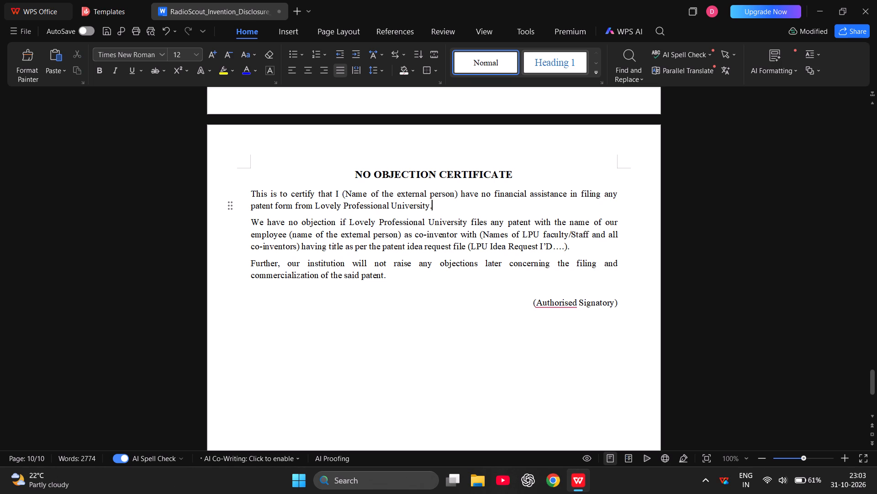
drag(348, 170, 620, 317)
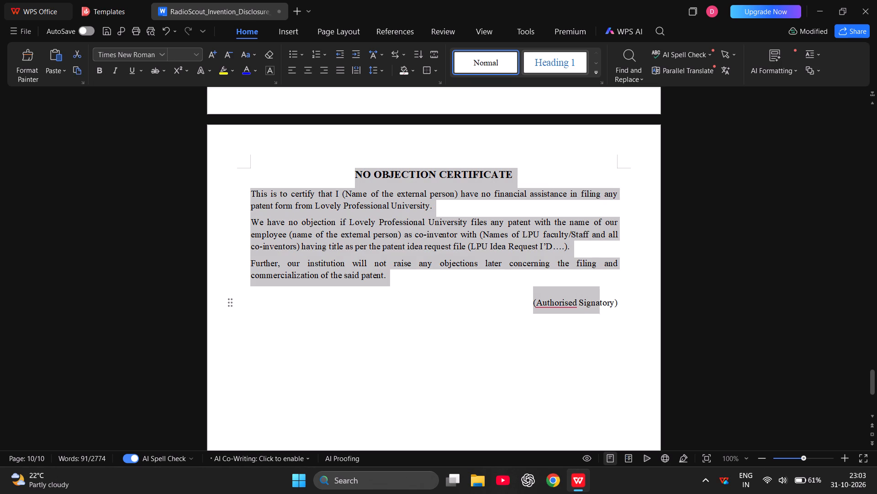
drag(620, 317, 648, 310)
key(BackSpace)
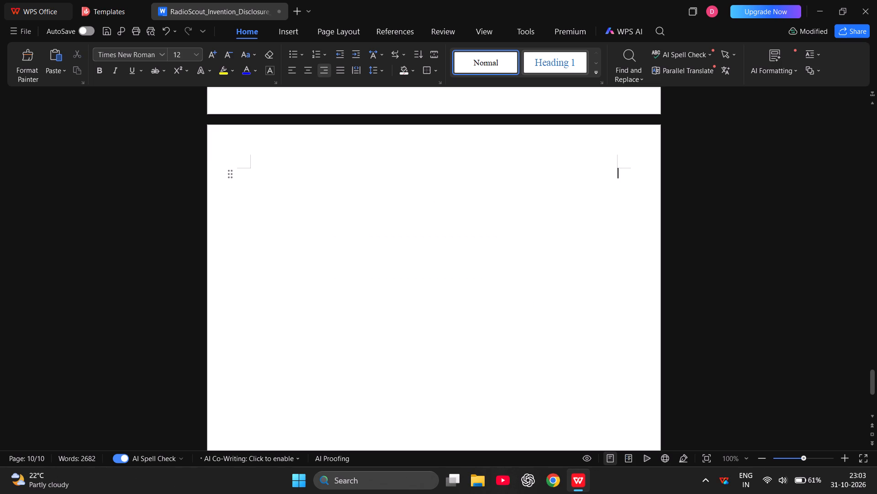
Review sections 5 to 11, from the public disclosure links to the keywords, for content that still needs cleaning up.
scroll(648, 310, up, 4)
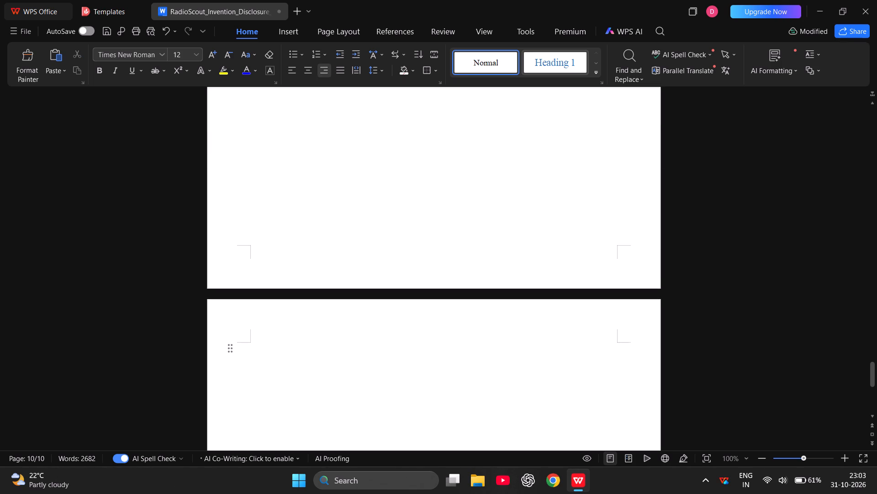
click(586, 252)
scroll(586, 252, up, 3)
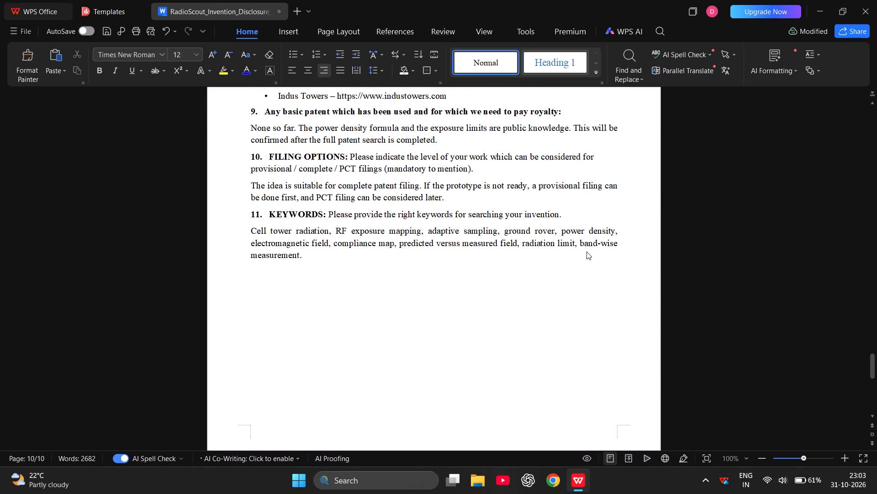
scroll(586, 252, up, 2)
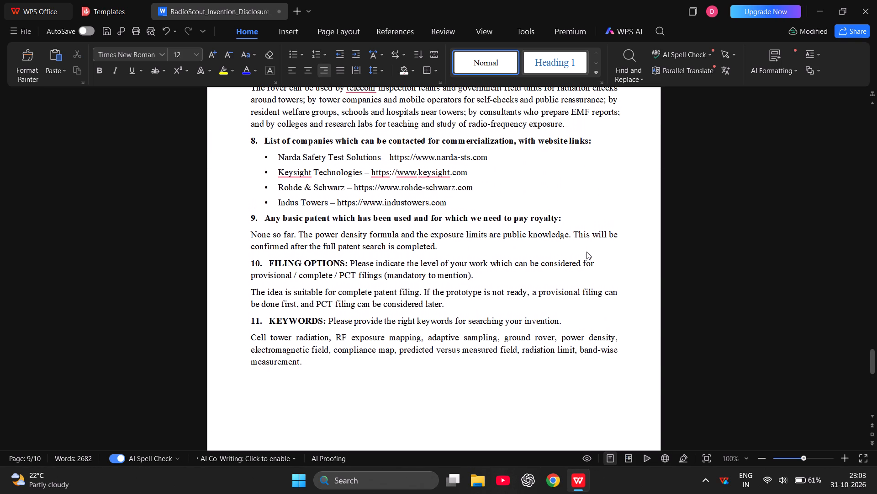
scroll(586, 252, up, 3)
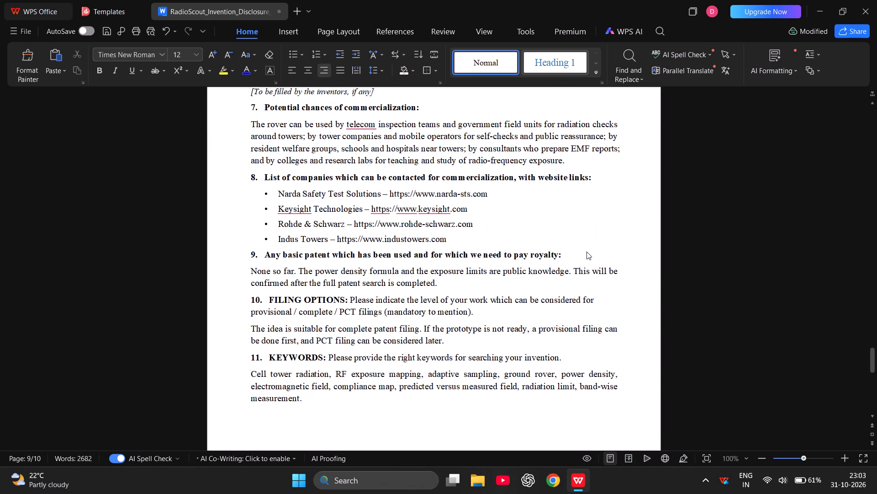
scroll(586, 252, up, 3)
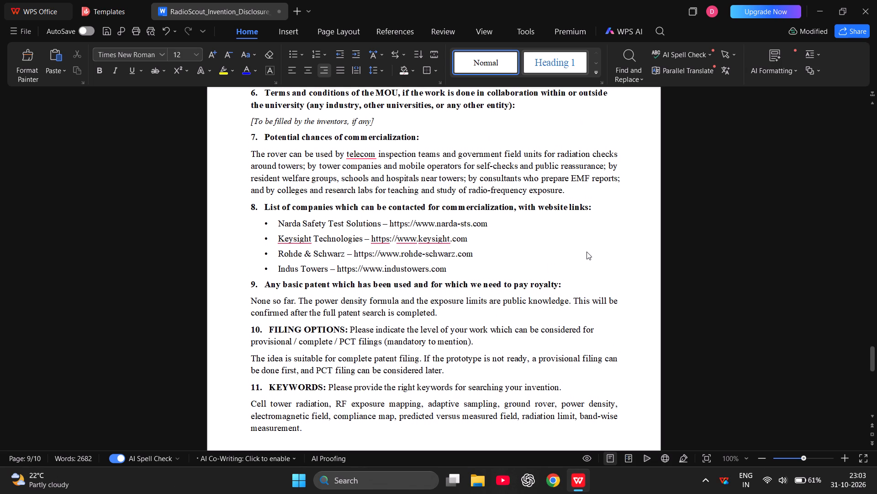
scroll(586, 252, up, 3)
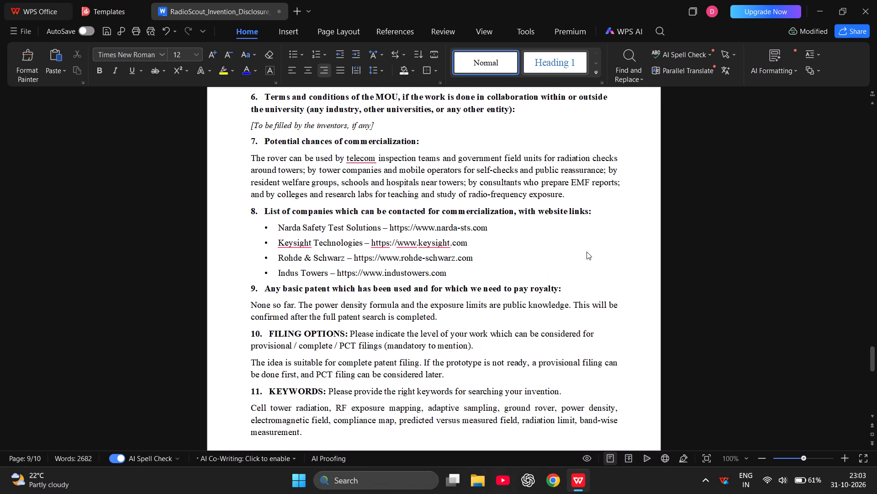
scroll(586, 252, up, 1)
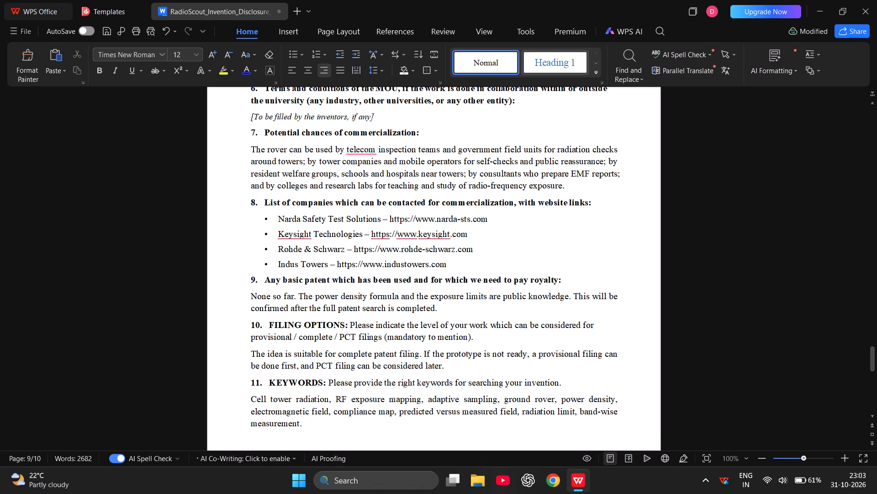
scroll(422, 409, up, 2)
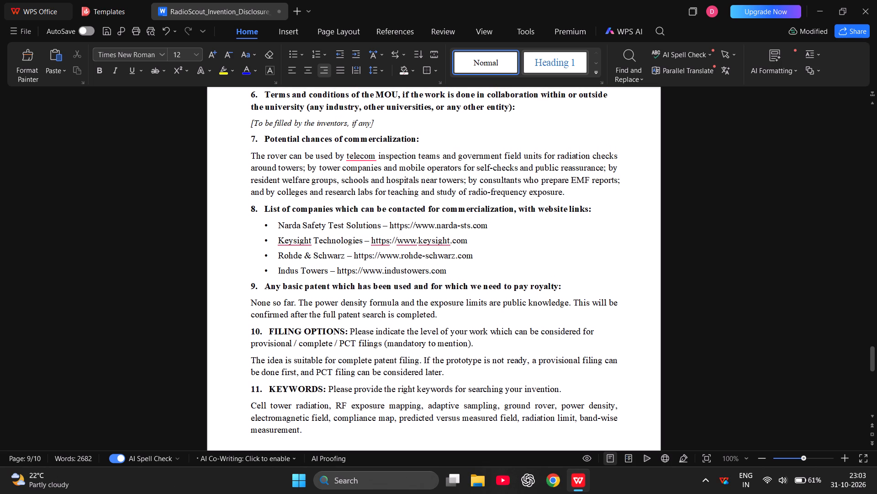
scroll(422, 409, up, 2)
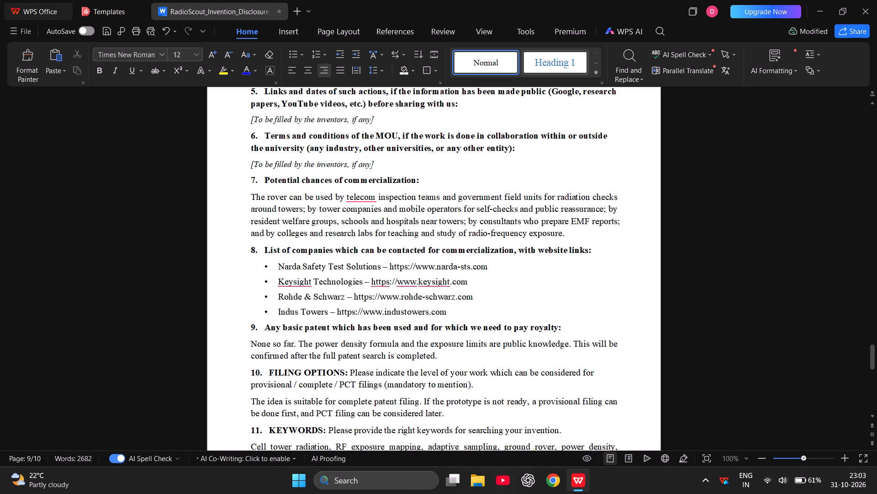
scroll(428, 366, up, 1)
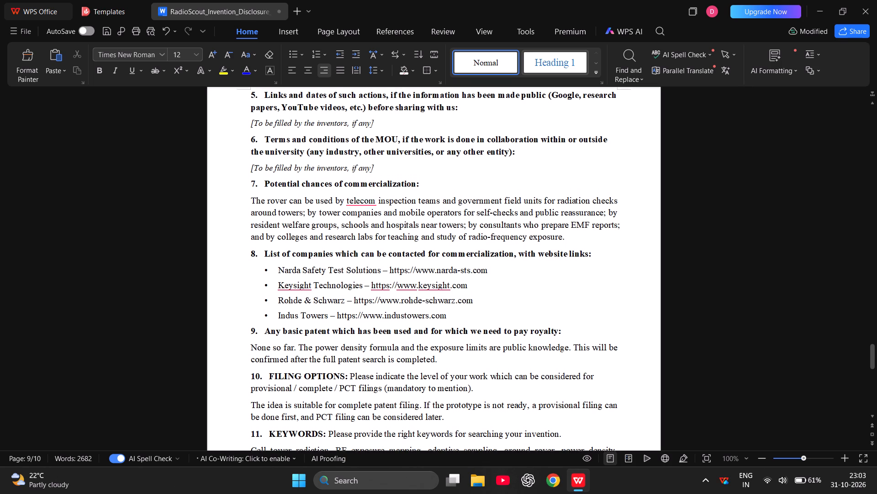
scroll(428, 366, up, 3)
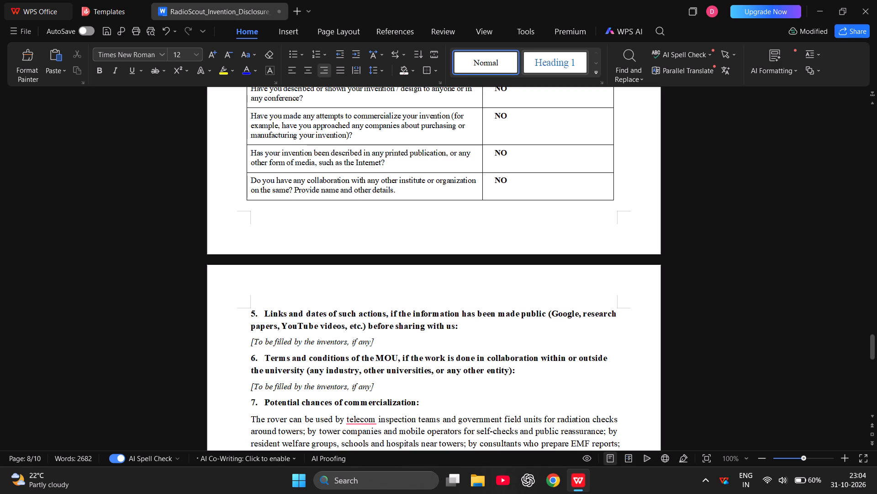
Delete section 5 on links and dates of public disclosure, including its heading and placeholder line.
drag(401, 348, 251, 316)
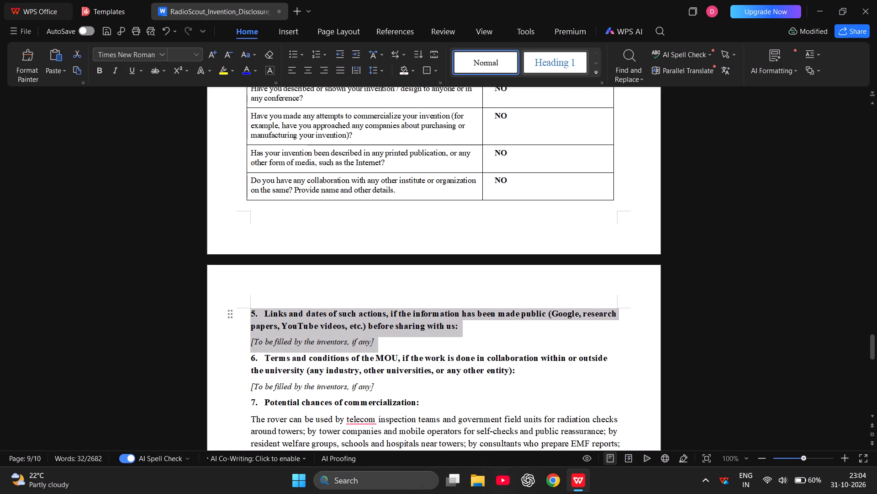
drag(251, 316, 259, 315)
drag(259, 315, 250, 312)
key(BackSpace)
Renumber the heading on terms and conditions of the MOU as 5.
key(Right)
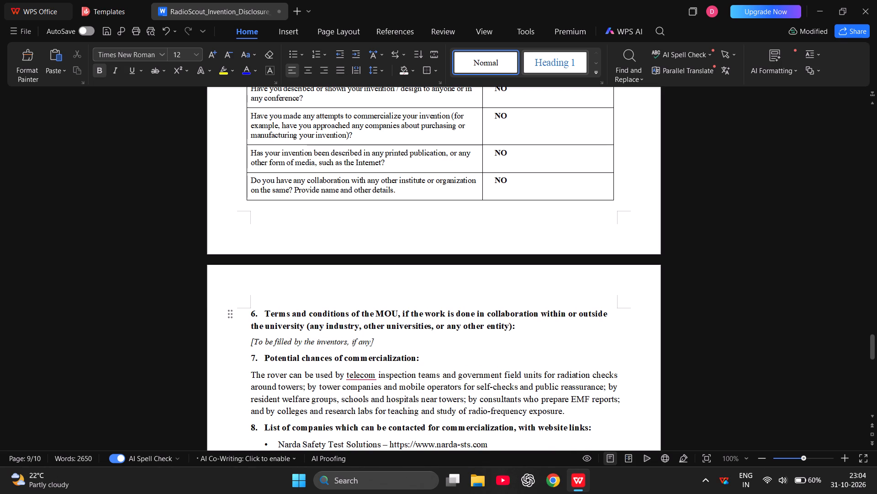
key(BackSpace)
key(shift+percent)
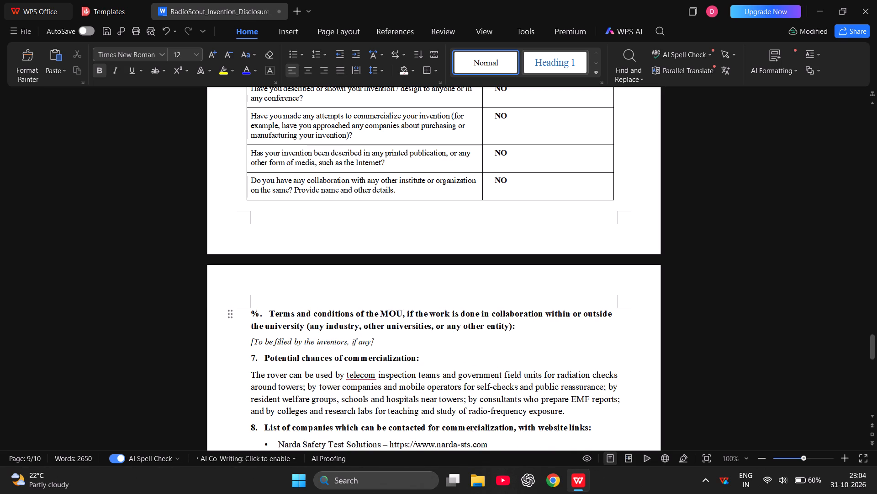
key(BackSpace)
key(5)
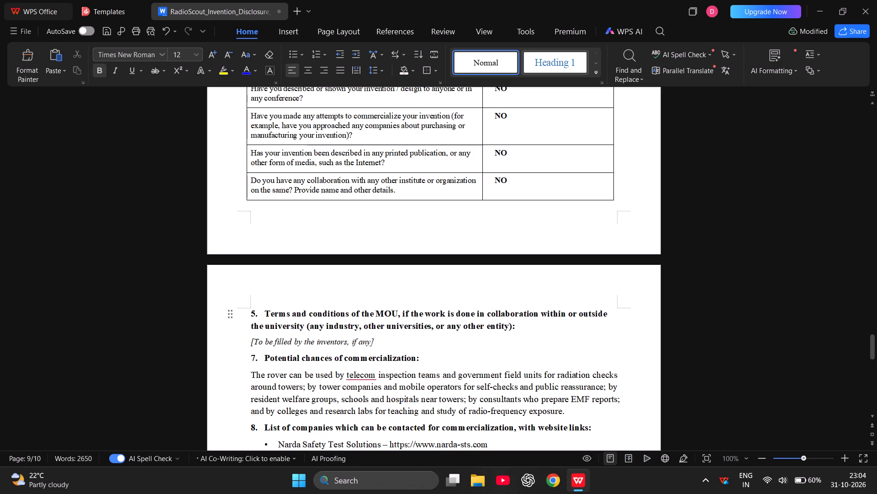
Delete the "To be filled by the inventors, if any" placeholder under the MOU terms and conditions heading.
triple_click(385, 341)
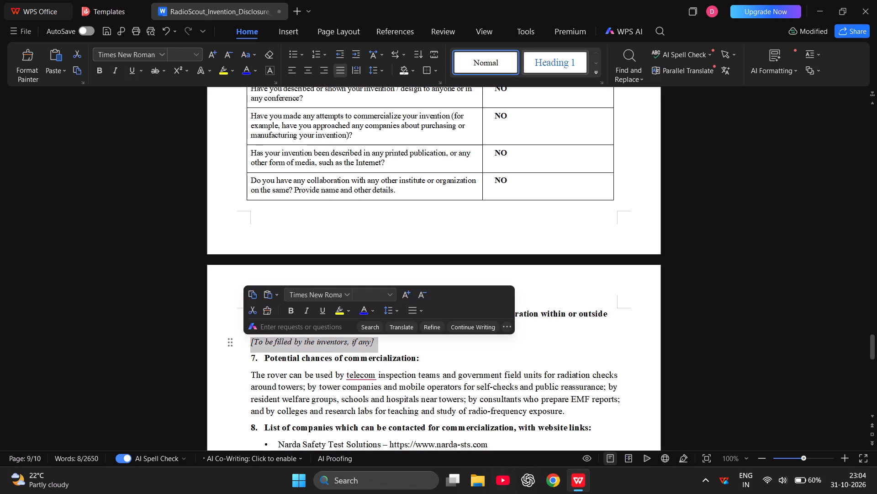
key(BackSpace)
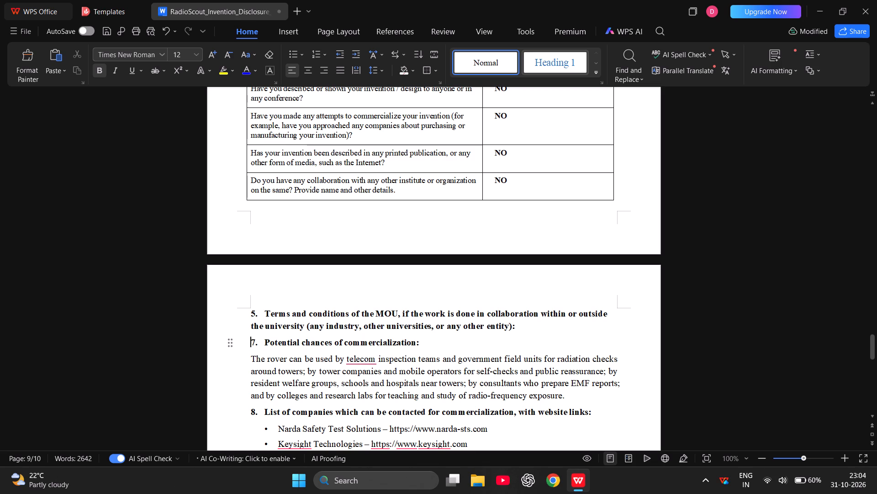
scroll(415, 362, down, 1)
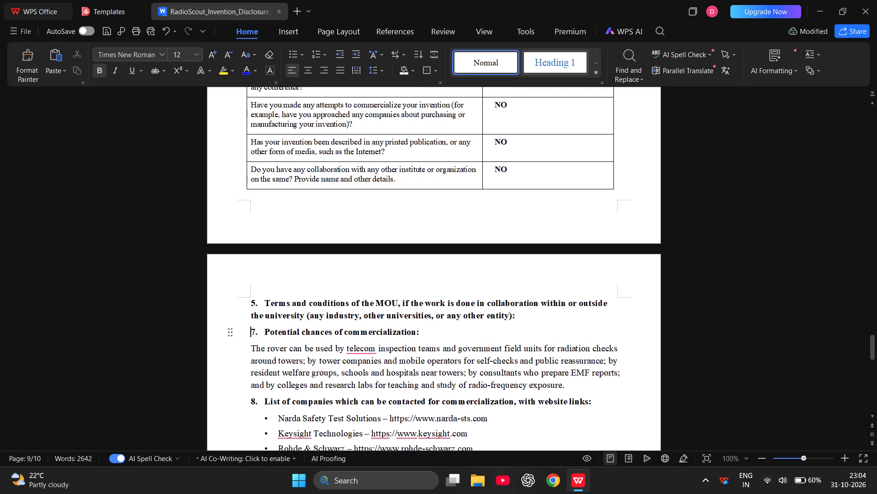
Review the remaining sections, from the MOU terms and conditions heading through the keywords, for leftover empty sections and heading numbering.
scroll(415, 362, down, 3)
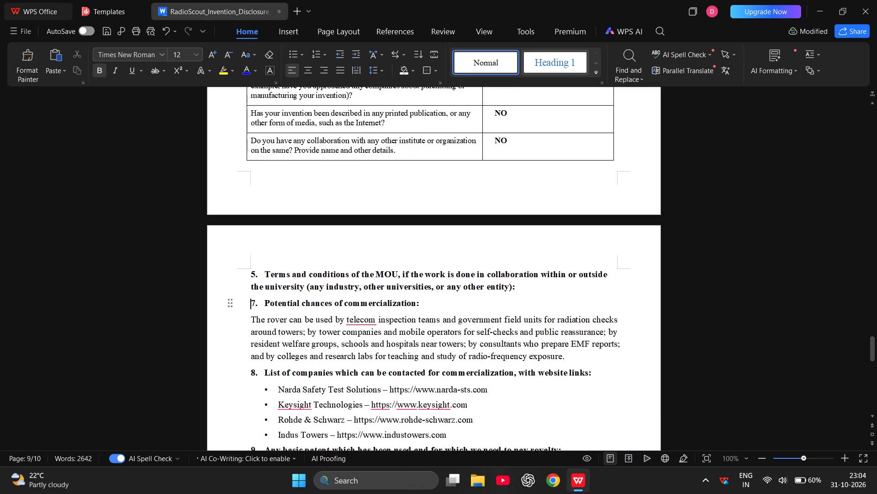
scroll(415, 362, down, 1)
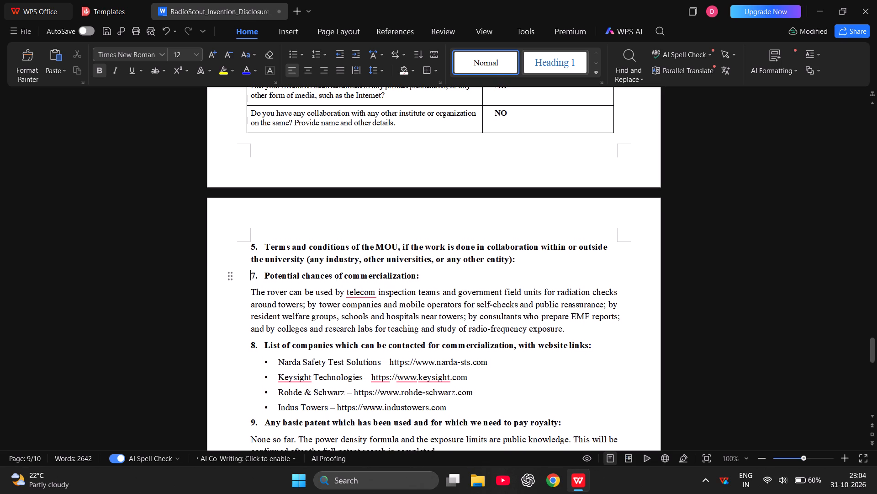
scroll(415, 362, down, 1)
scroll(415, 362, up, 1)
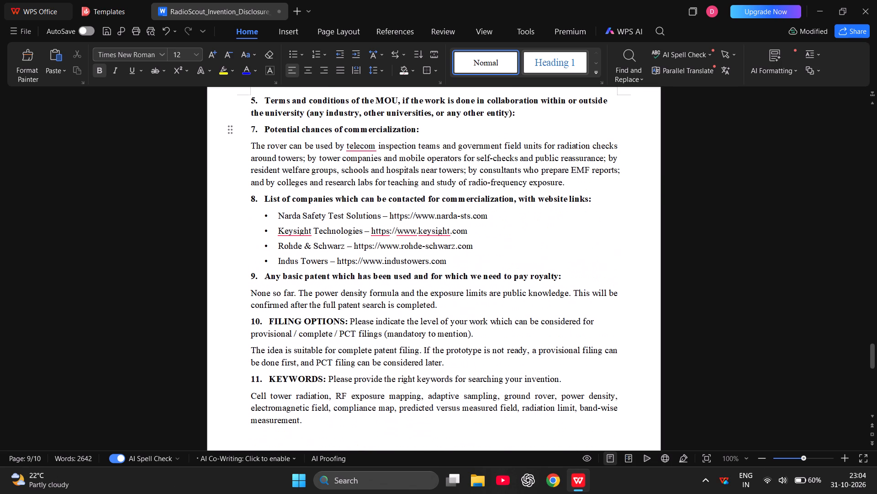
scroll(415, 362, up, 1)
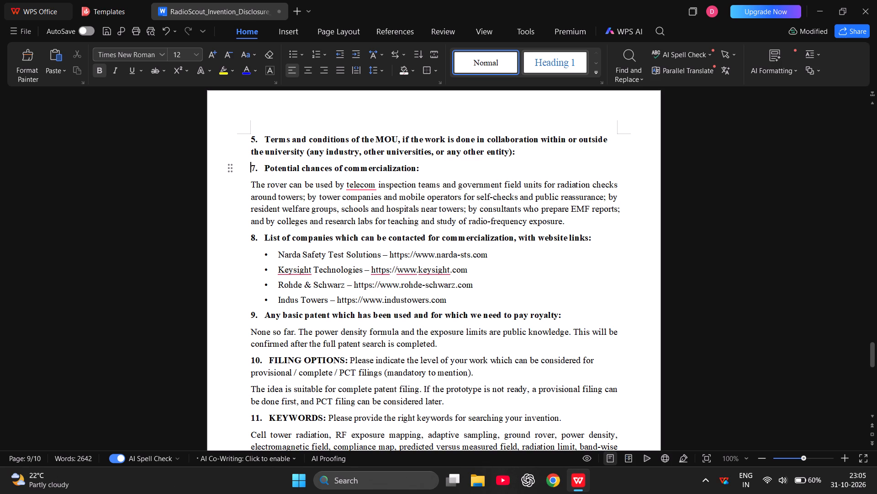
scroll(440, 340, down, 1)
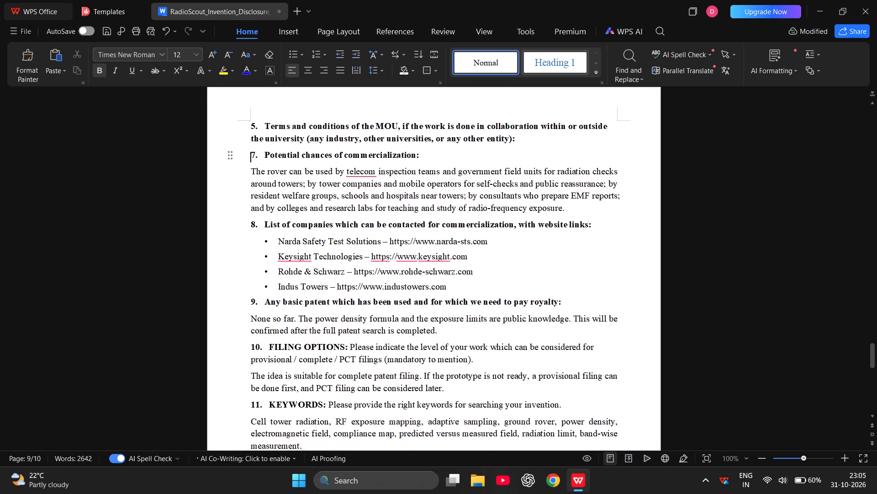
scroll(440, 340, down, 4)
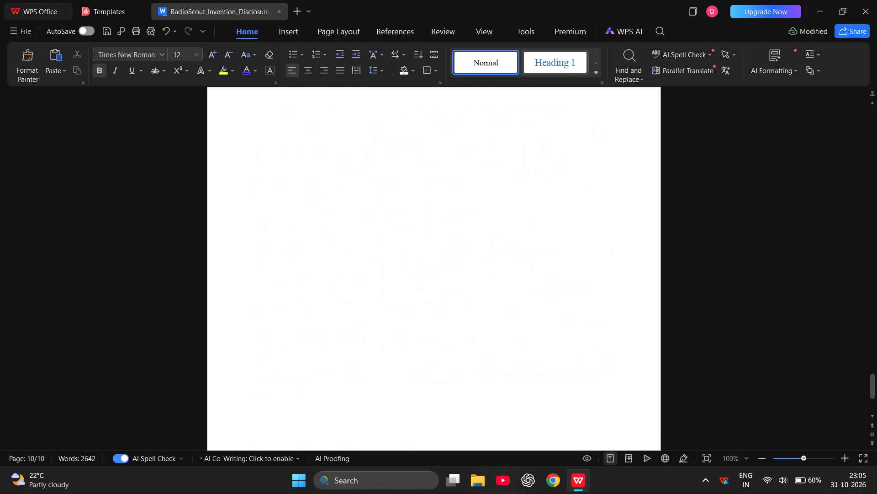
scroll(440, 340, up, 9)
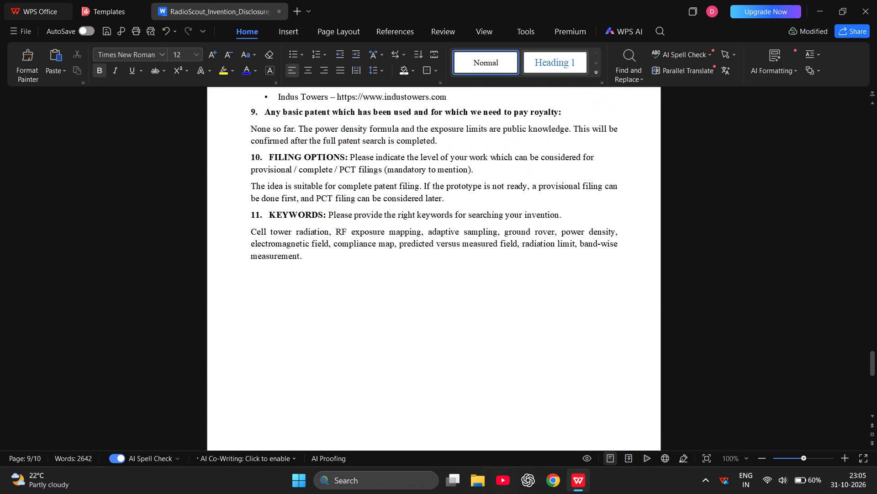
scroll(440, 340, up, 1)
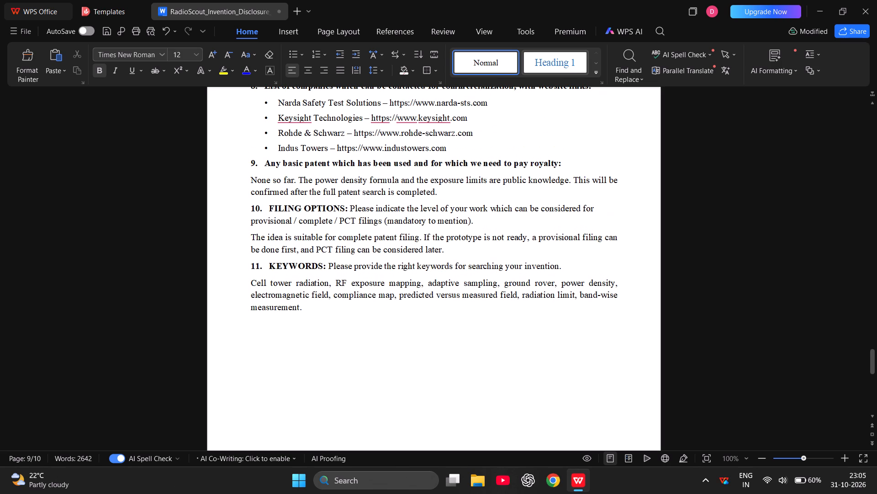
scroll(522, 263, up, 1)
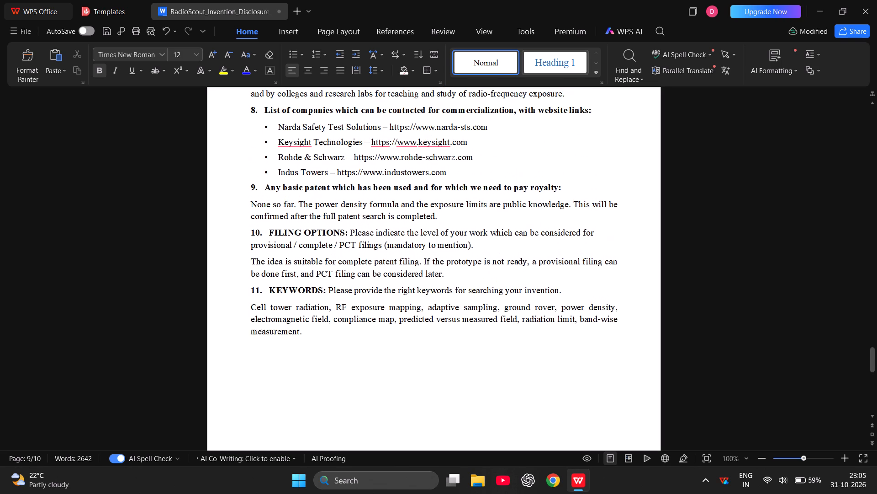
scroll(522, 263, up, 4)
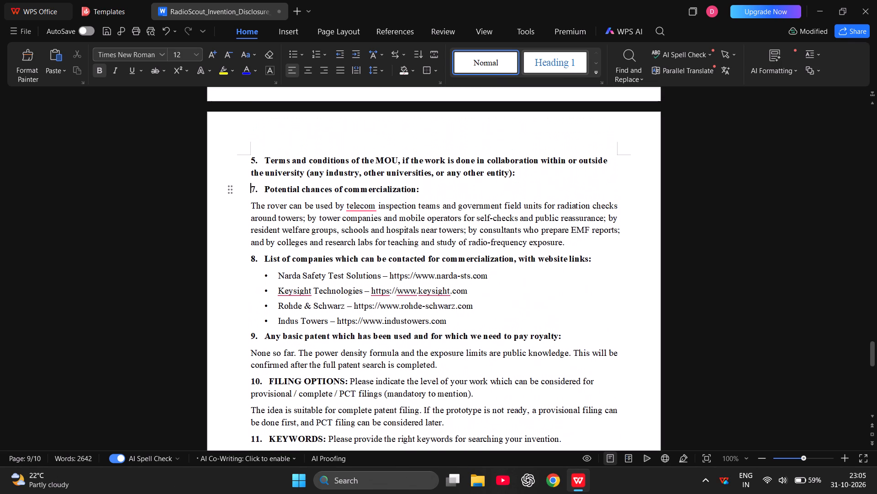
scroll(522, 263, up, 1)
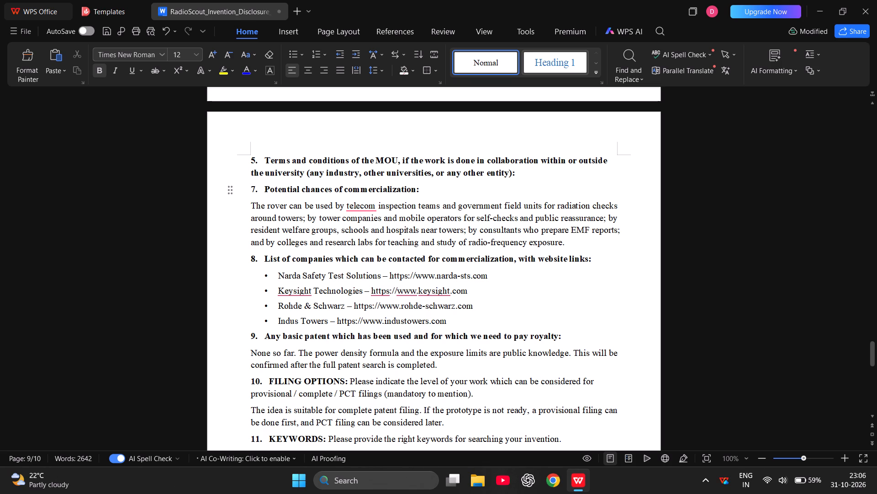
scroll(388, 312, up, 1)
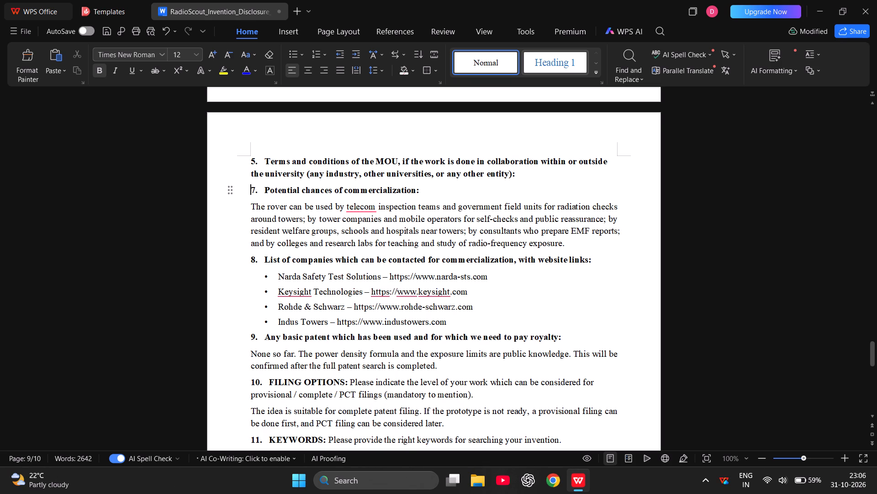
scroll(388, 312, up, 3)
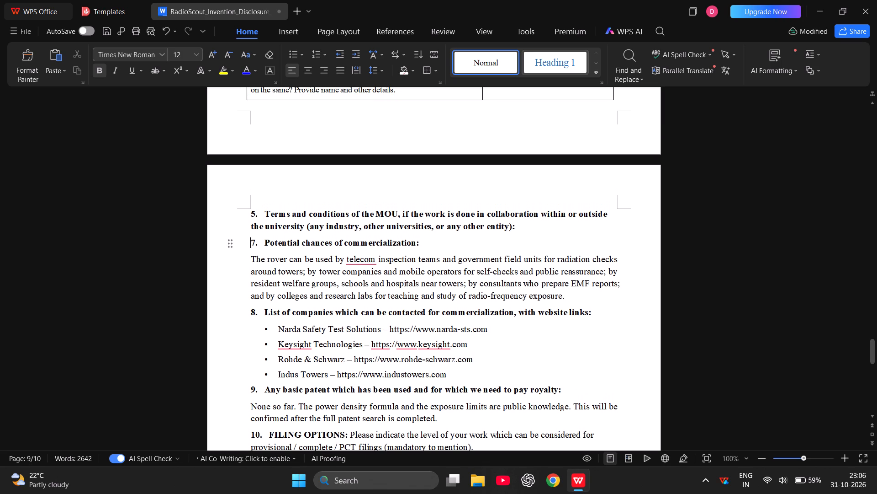
scroll(388, 312, up, 2)
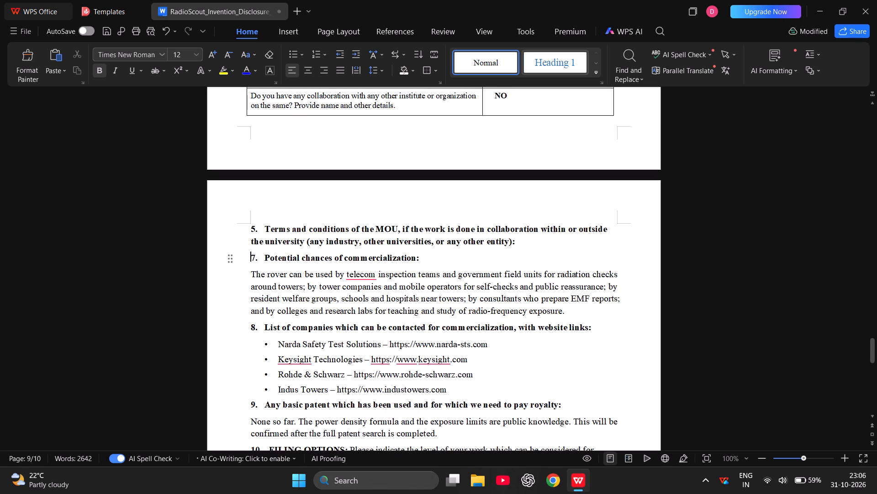
scroll(388, 312, up, 1)
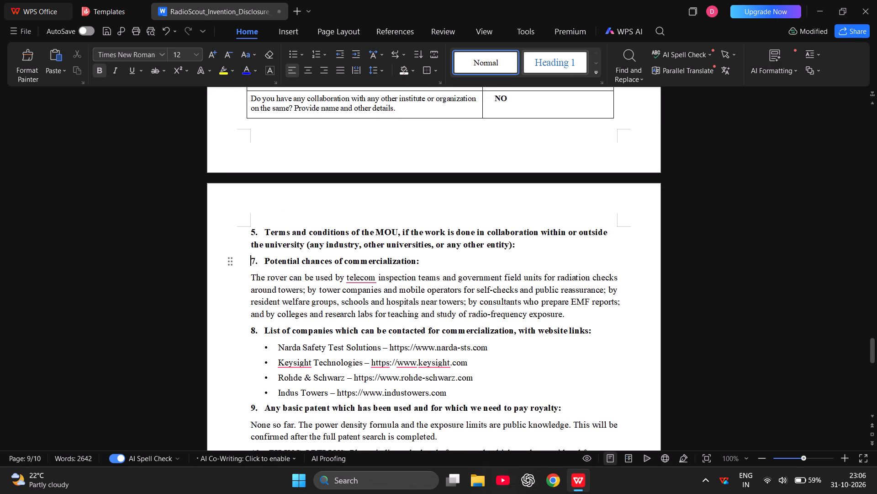
scroll(388, 312, up, 1)
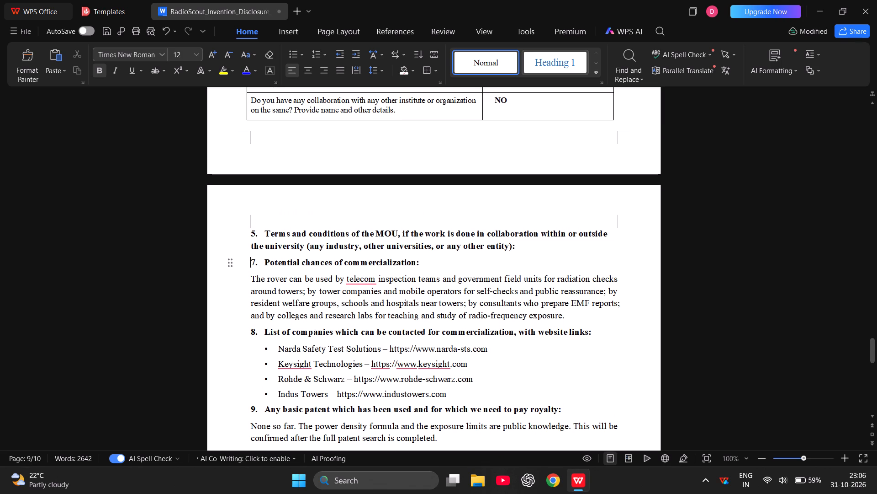
scroll(388, 312, up, 2)
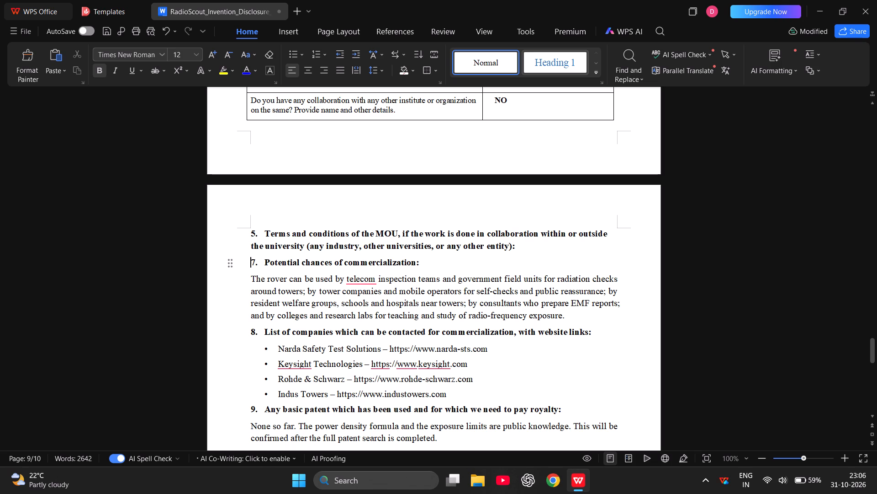
scroll(388, 312, up, 2)
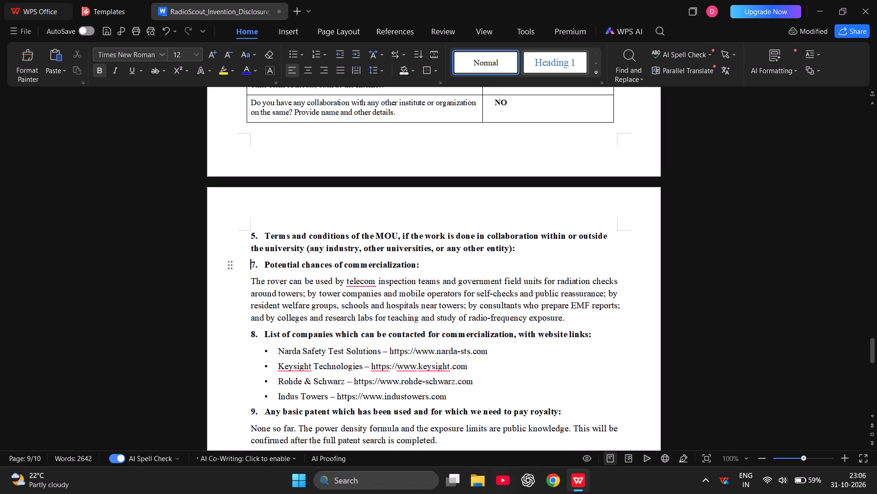
scroll(388, 312, up, 5)
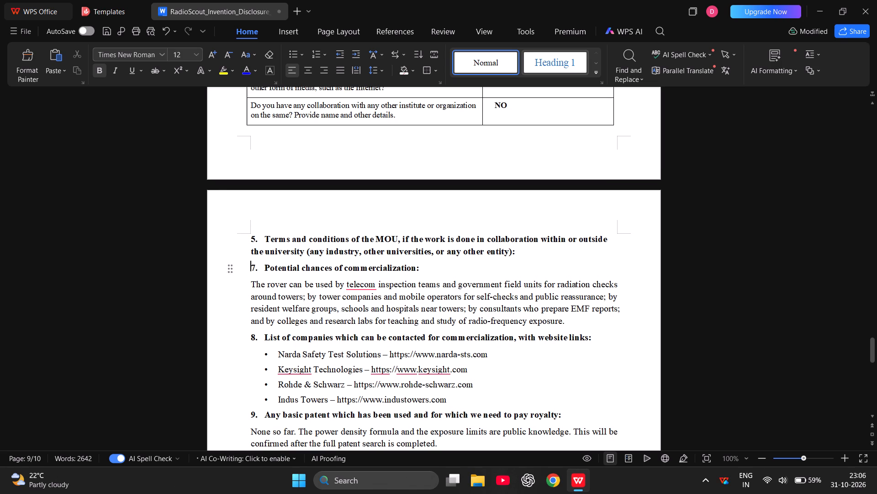
scroll(388, 312, up, 2)
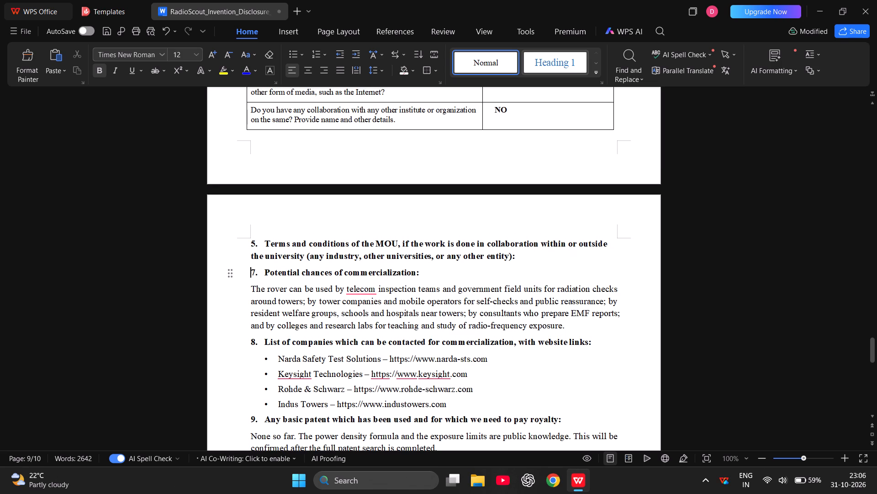
scroll(388, 312, up, 1)
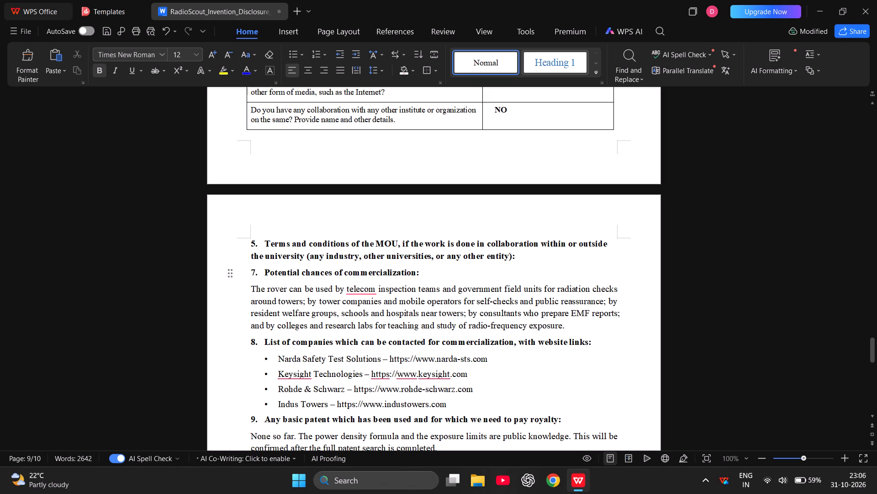
Delete the heading on terms and conditions of the MOU, including its number.
drag(523, 256, 264, 246)
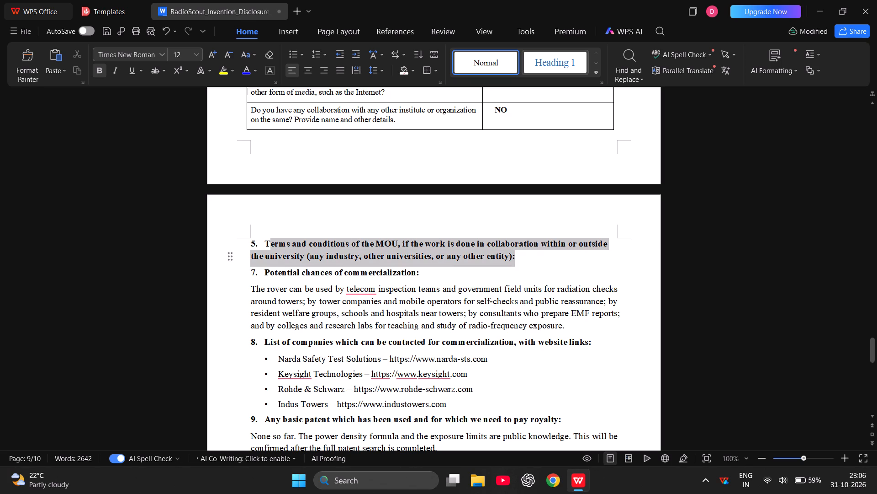
drag(264, 246, 260, 244)
key(BackSpace)
key(BackSpace)
key(BackSpace)
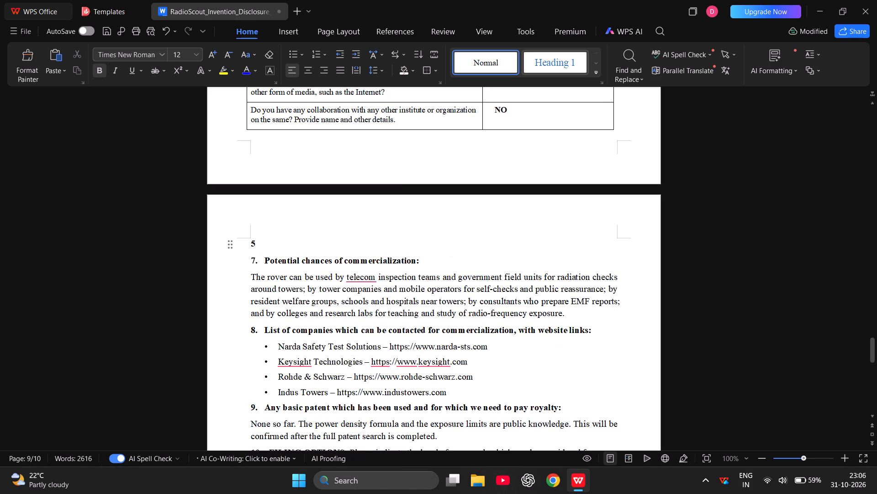
key(BackSpace)
Renumber the "Potential chances of commercialization" heading as 5.
key(Down)
key(Right)
key(BackSpace)
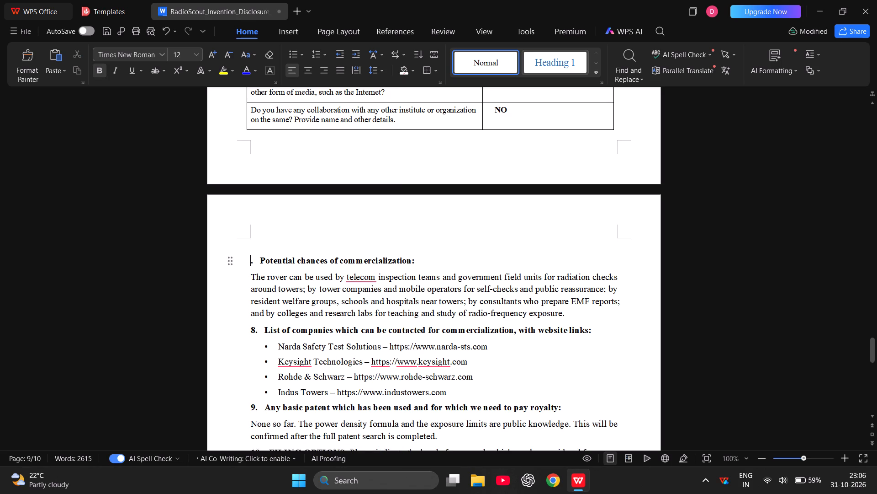
key(5)
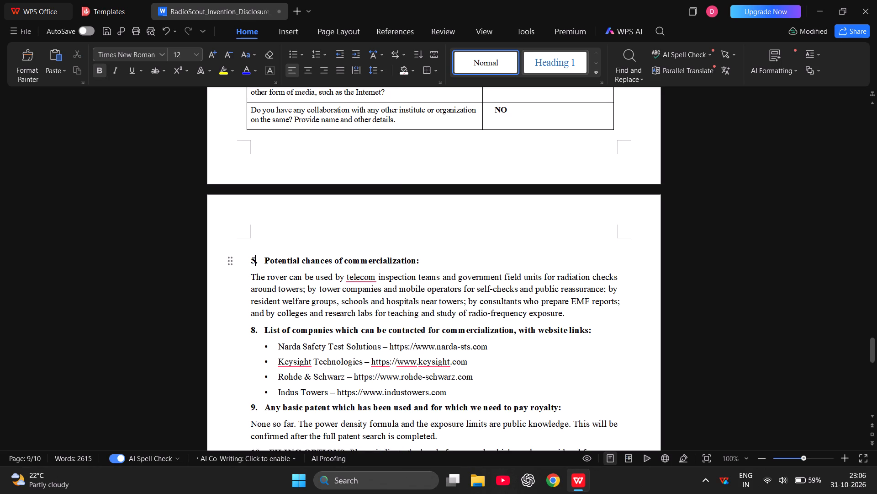
Renumber the heading on the list of companies to contact for commercialization as 6.
key(Down)
key(Down)
key(Down)
key(Down)
key(Down)
key(Down)
key(Up)
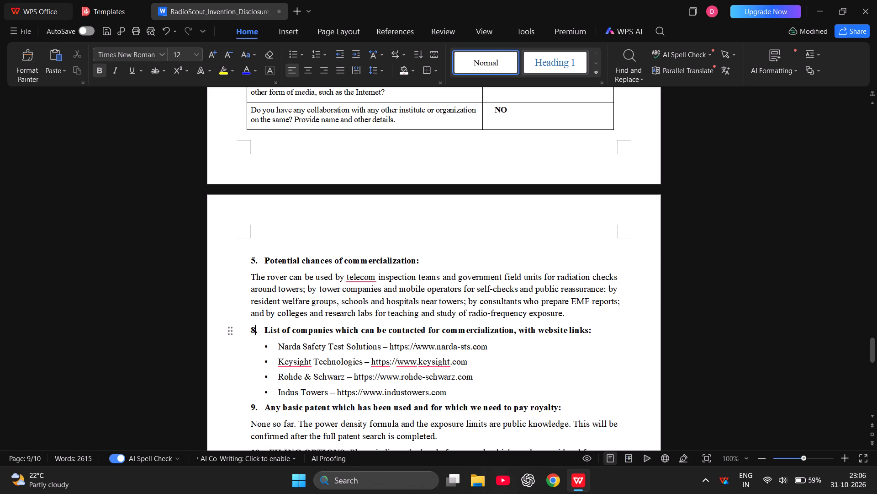
key(BackSpace)
key(6)
Renumber the heading on basic patents used and royalty payments as 7.
key(Down)
key(Down)
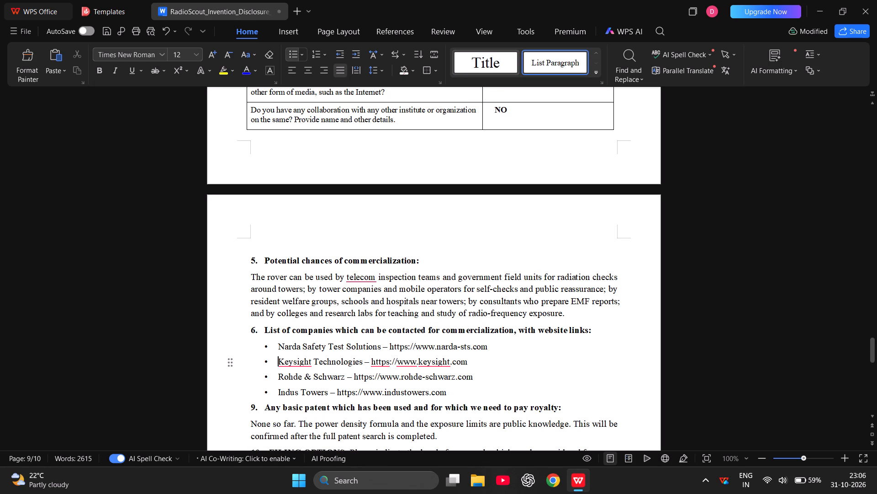
key(Down)
key(Down)
key(Down)
key(BackSpace)
key(7)
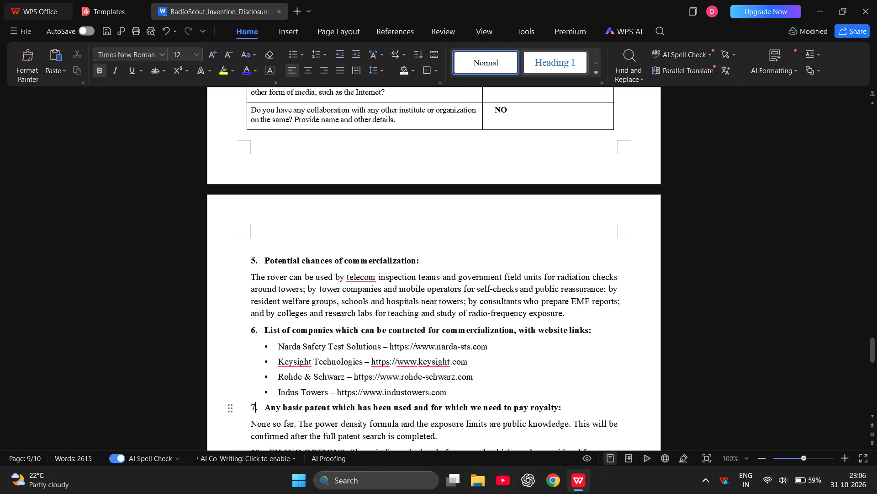
Delete the Filing Options section, including its number, its instruction text and the answer paragraph beneath it.
scroll(259, 334, down, 1)
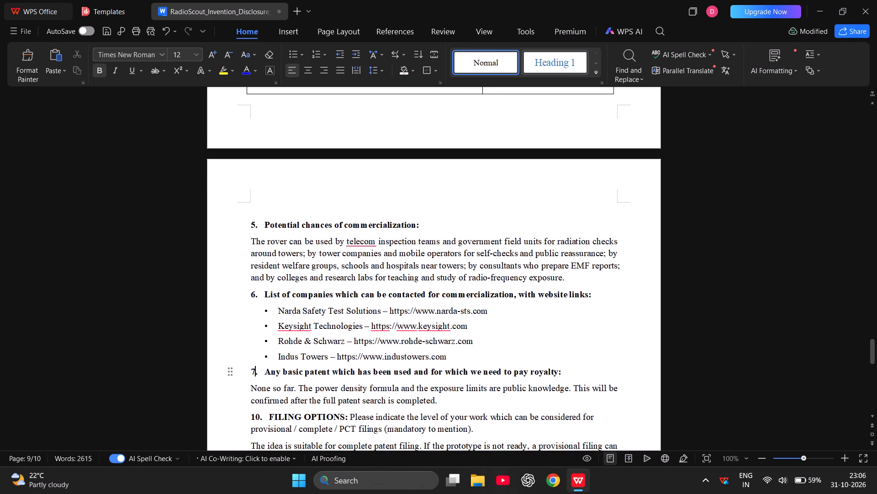
scroll(259, 334, down, 2)
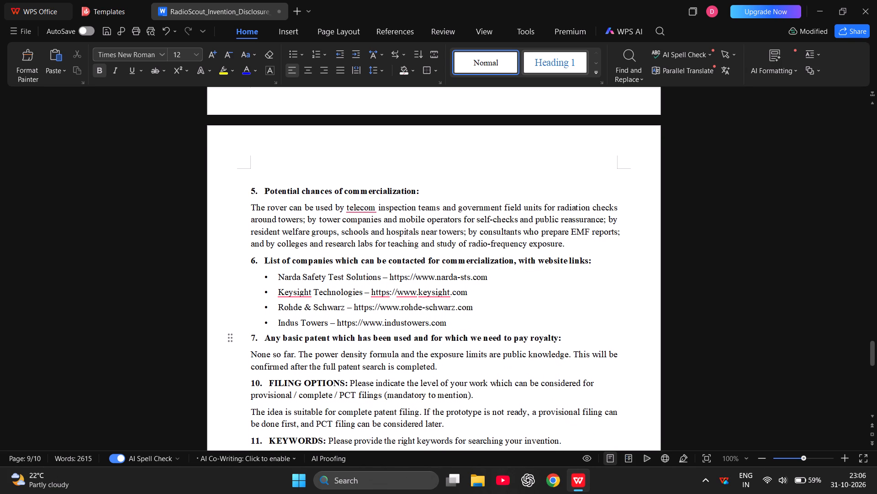
scroll(259, 334, down, 1)
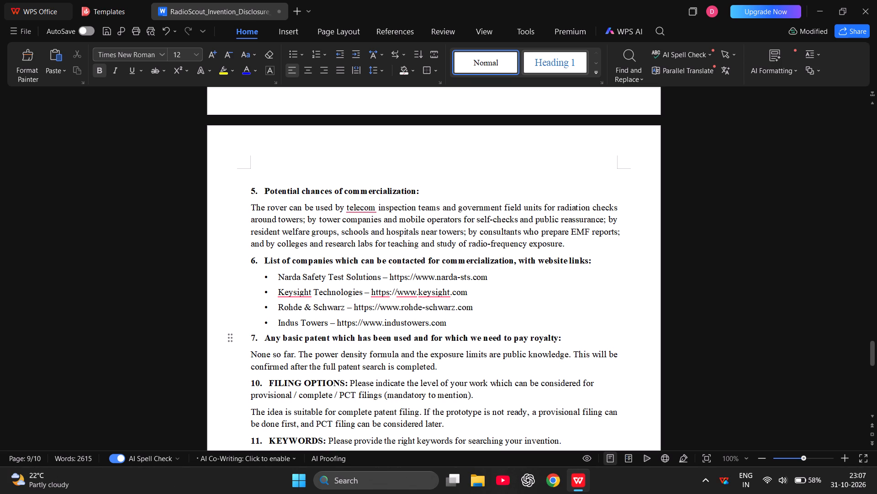
scroll(454, 373, down, 1)
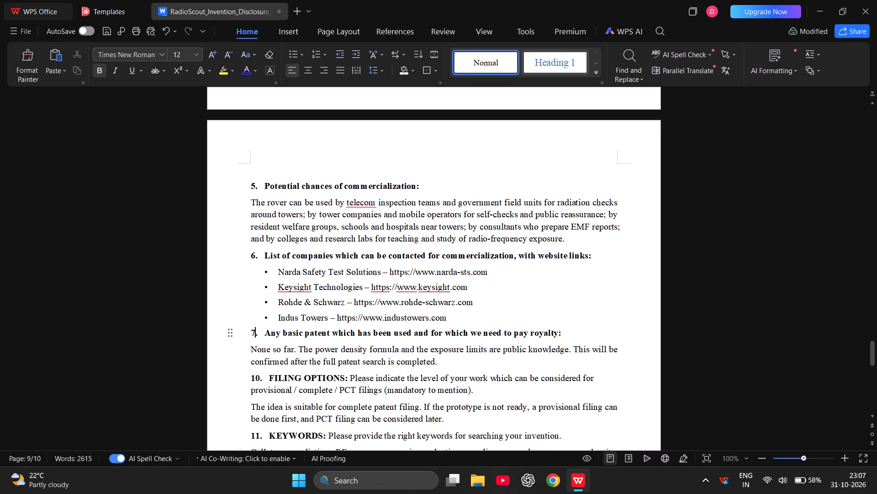
scroll(454, 373, down, 1)
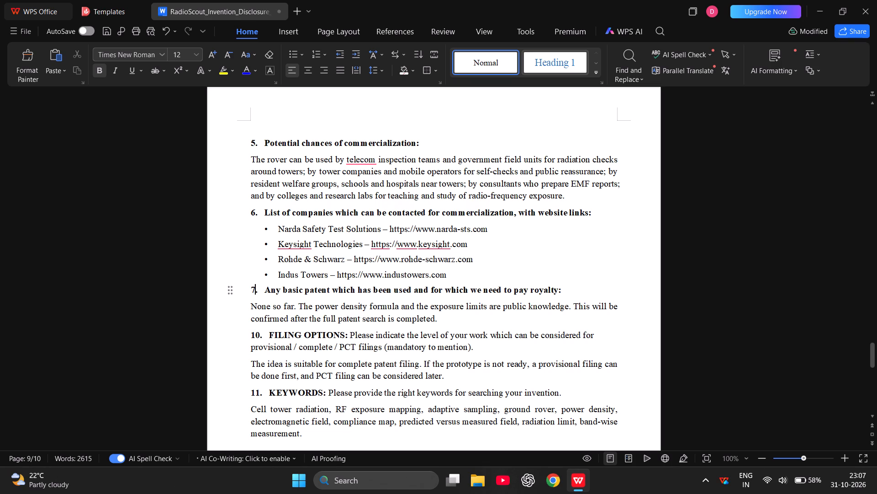
scroll(433, 350, down, 1)
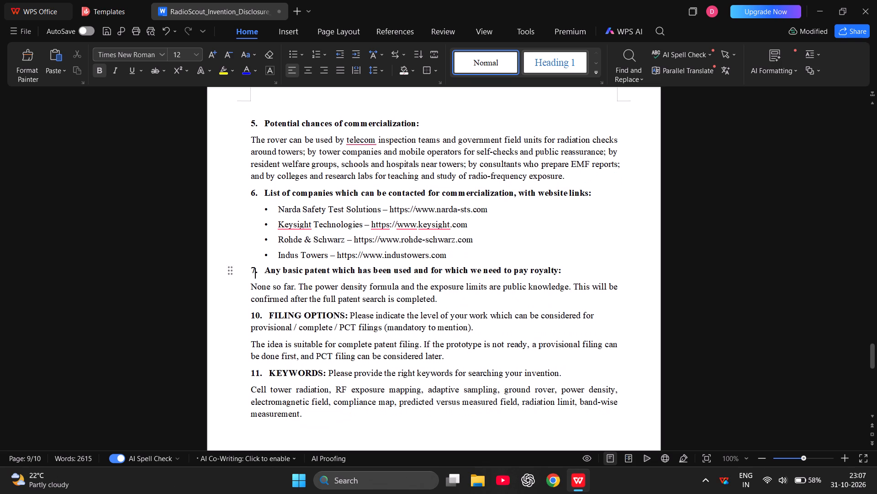
scroll(433, 350, down, 2)
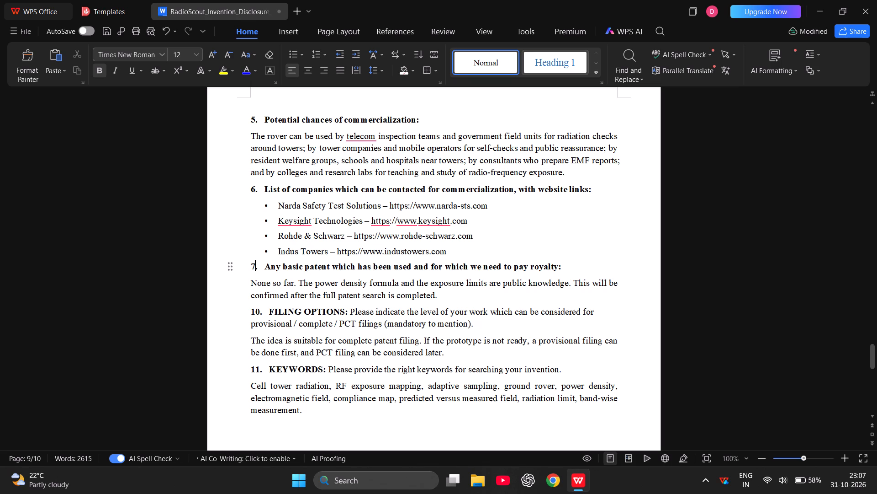
drag(447, 353, 238, 313)
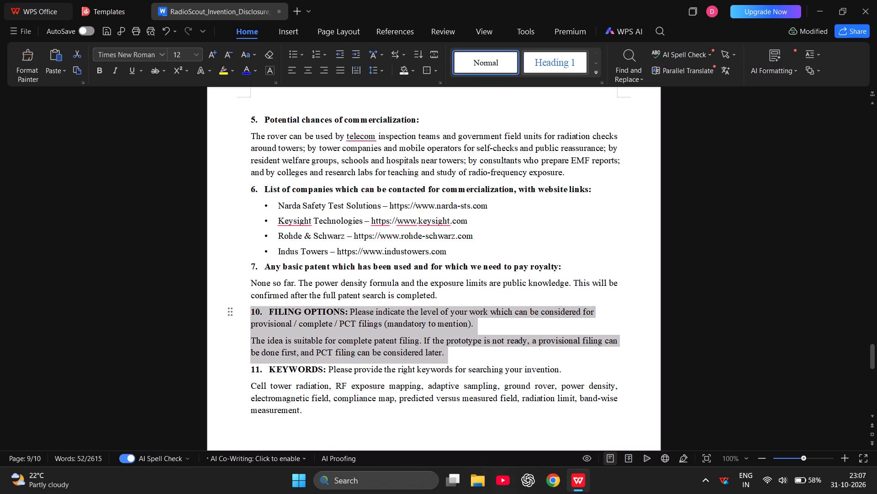
key(BackSpace)
Renumber the "KEYWORDS" heading as 10.
key(Right)
key(Right)
key(BackSpace)
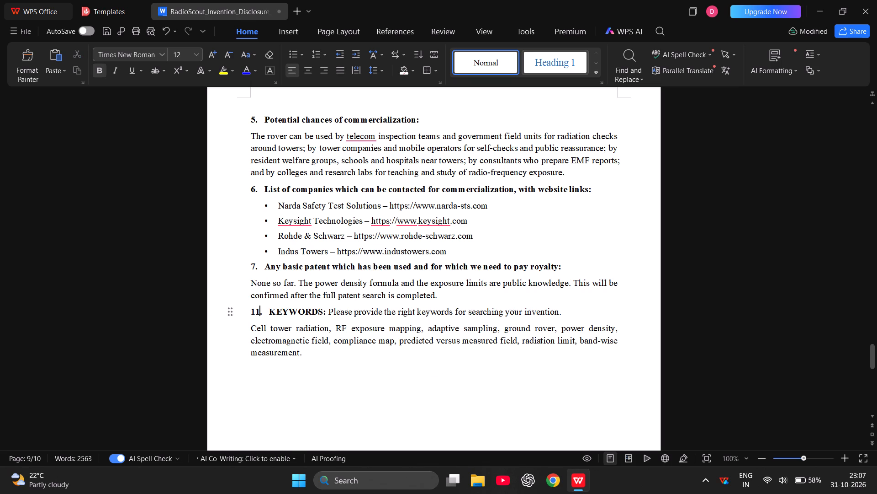
key(BackSpace)
text(10)
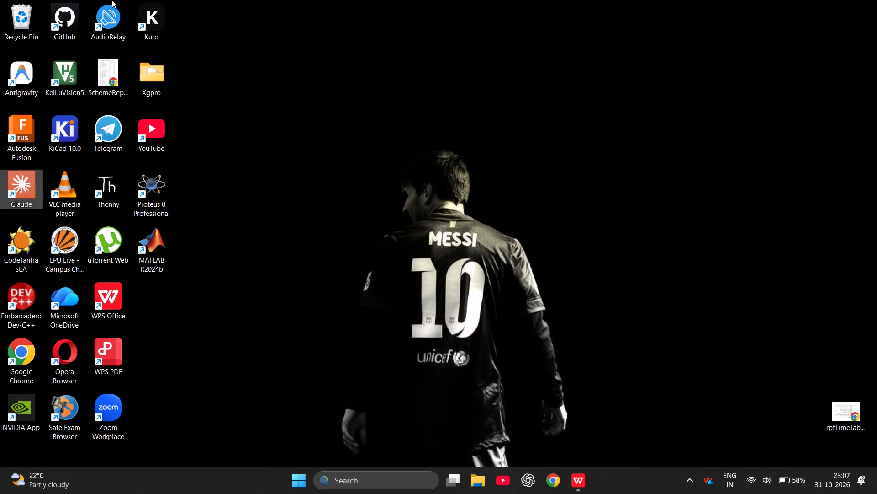
Launch the Kuro application from the desktop.
double_click(137, 18)
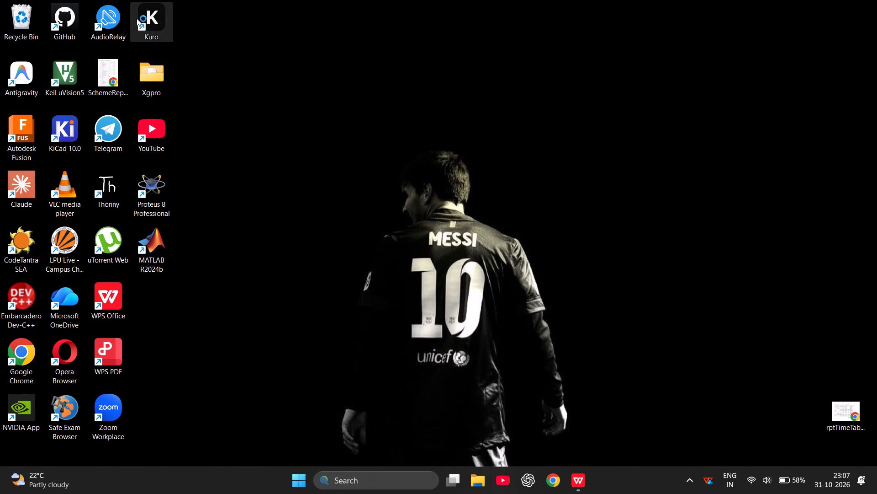
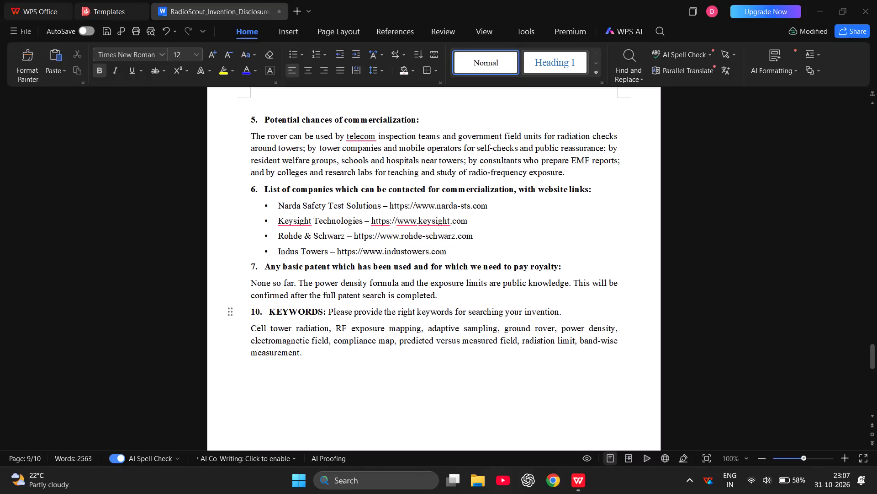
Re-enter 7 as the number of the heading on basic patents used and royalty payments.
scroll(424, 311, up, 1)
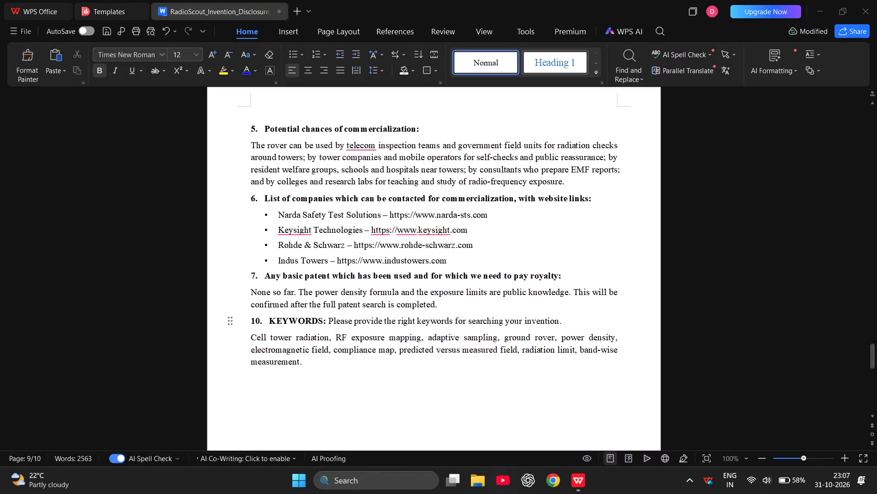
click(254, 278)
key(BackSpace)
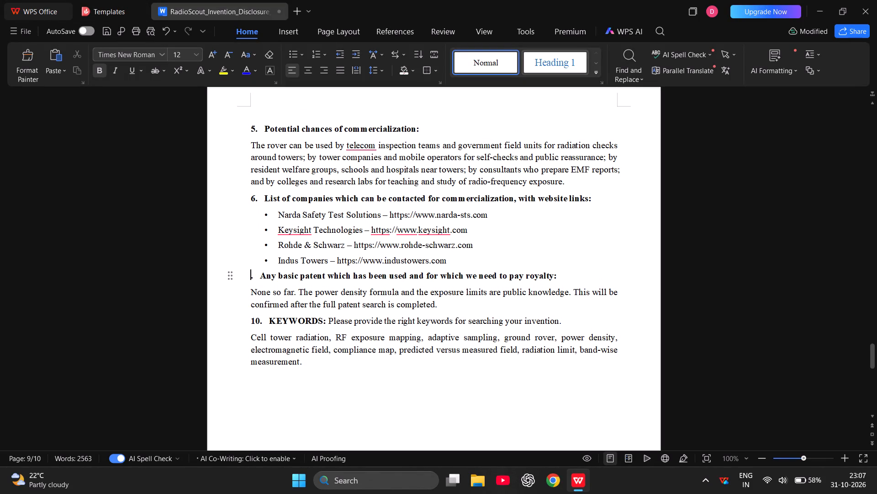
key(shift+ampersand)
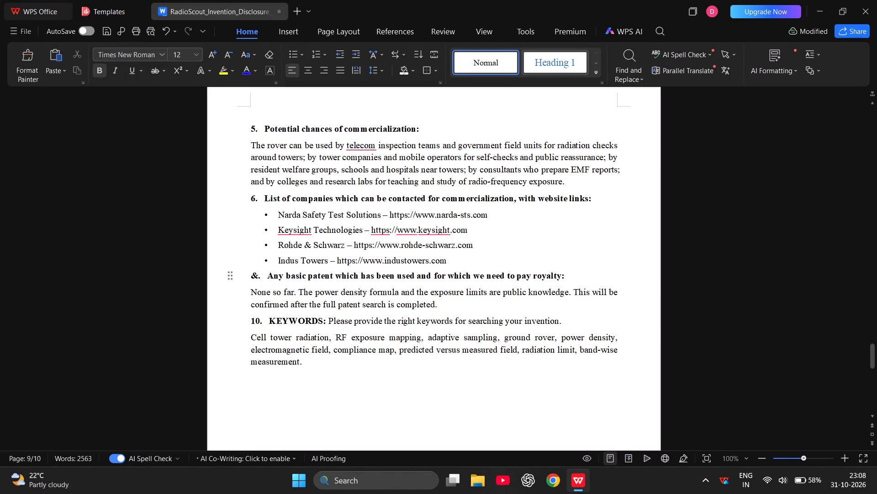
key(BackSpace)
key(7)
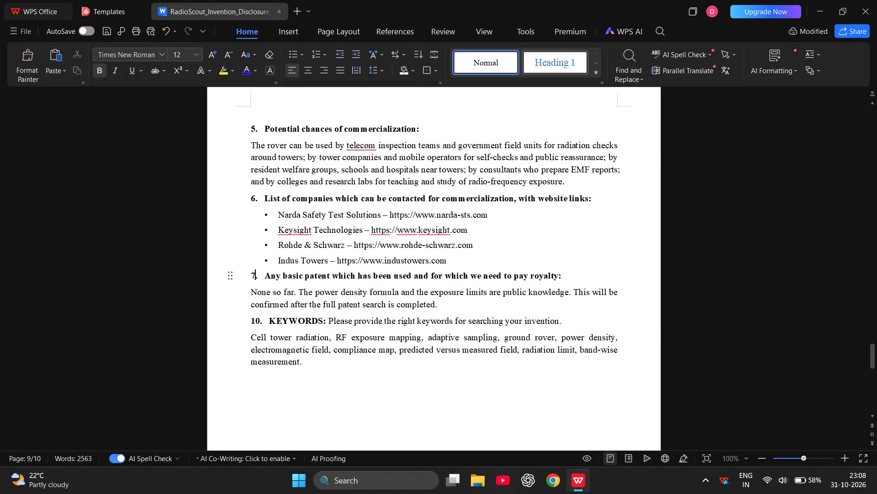
Renumber the "KEYWORDS" heading as 8.
key(Right)
key(Right)
key(Right)
key(Right)
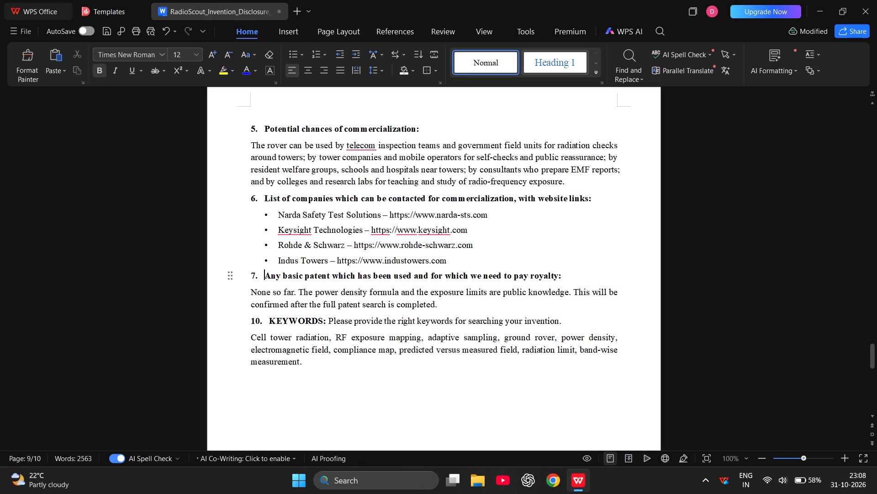
key(Down)
key(Down)
key(Down)
key(Right)
key(Right)
key(Right)
key(Right)
key(Right)
key(Down)
key(Down)
key(Left)
key(Left)
key(Left)
key(Left)
key(Left)
key(Up)
key(Up)
key(Up)
key(Left)
key(Down)
key(Left)
key(Left)
key(BackSpace)
key(BackSpace)
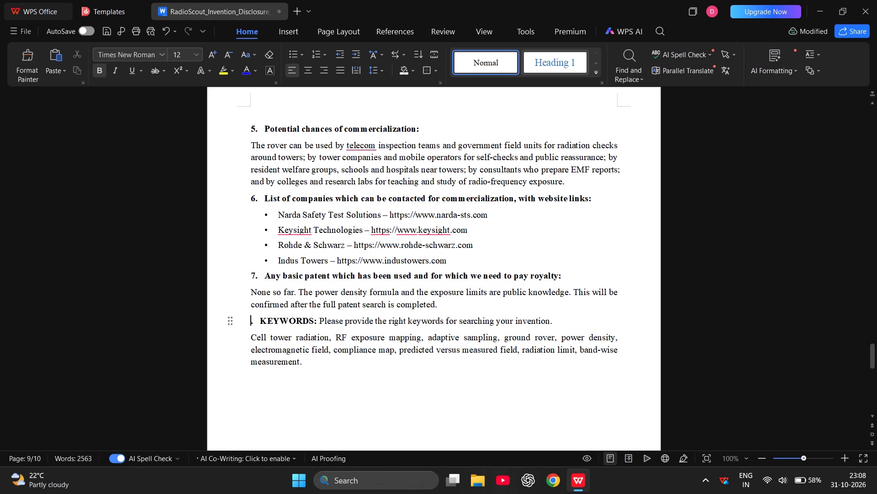
key(8)
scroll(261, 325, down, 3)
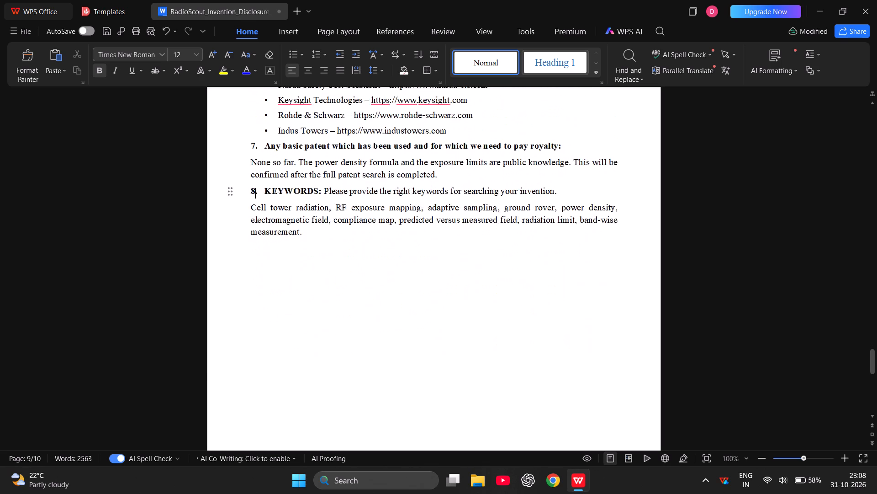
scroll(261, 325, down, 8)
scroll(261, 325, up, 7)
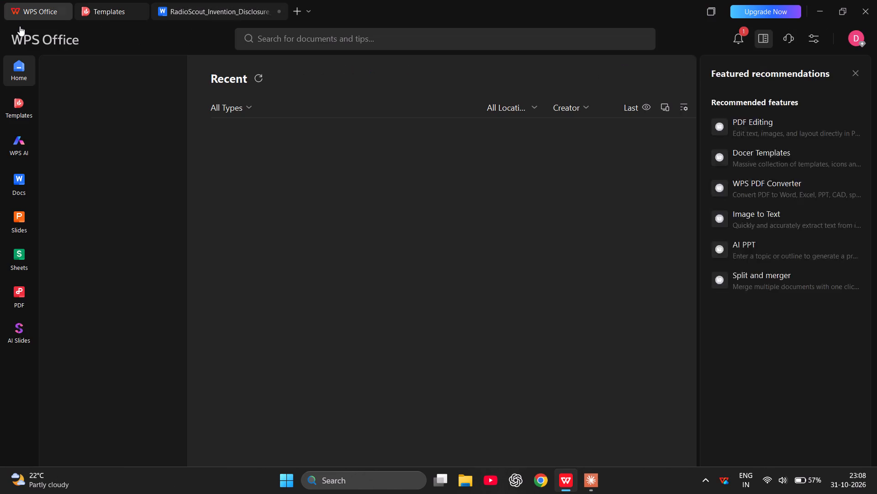
click(232, 0)
click(21, 34)
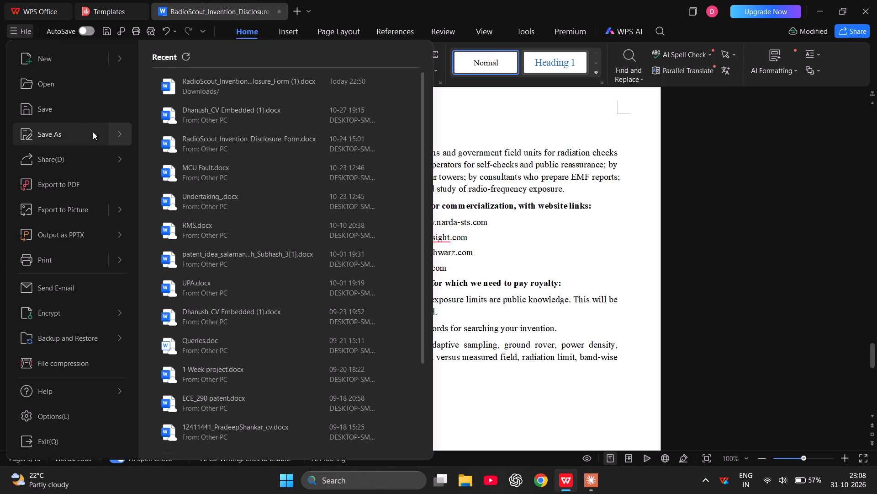
click(182, 288)
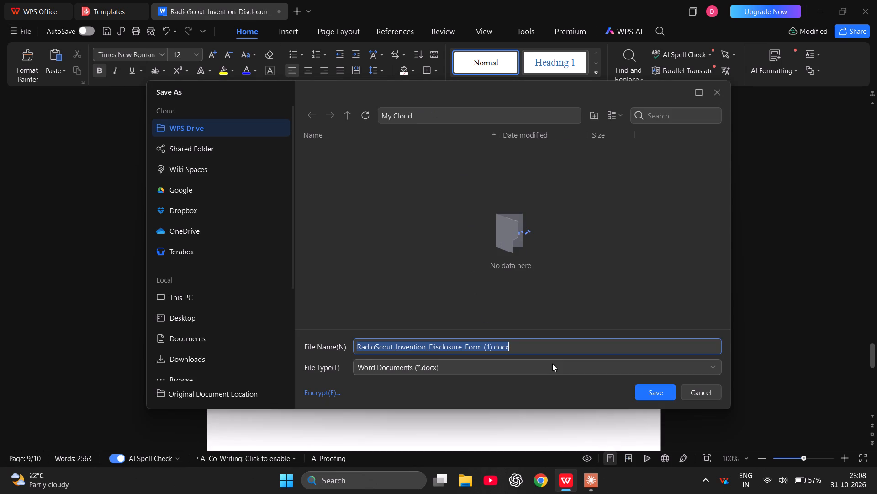
click(545, 368)
scroll(539, 331, down, 2)
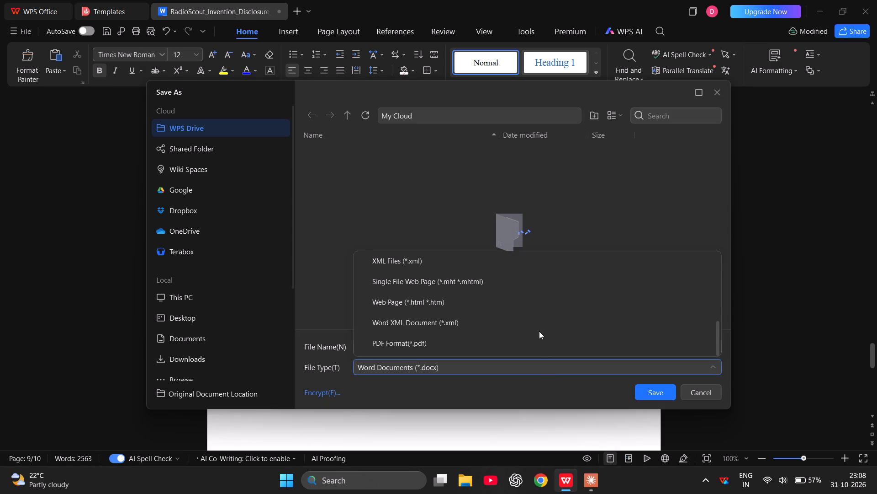
click(501, 340)
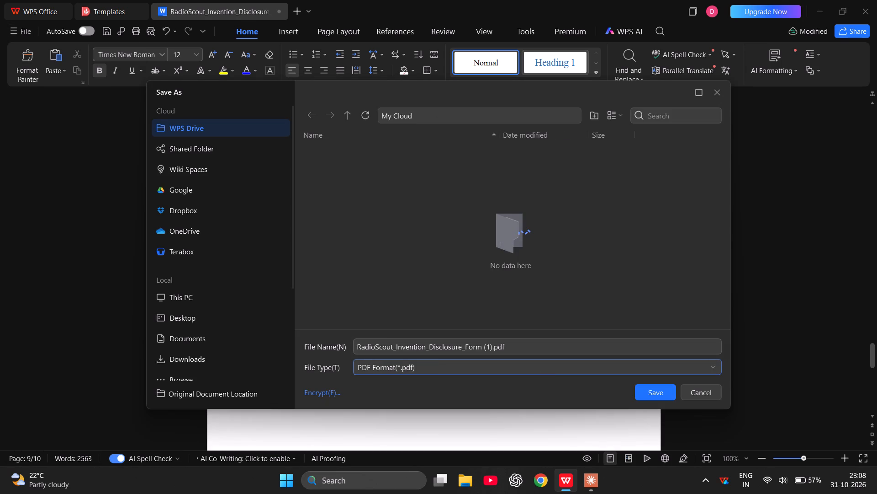
Replace the proposed file name with P2 and save the PDF to WPS Drive.
key(BackSpace)
key(BackSpace)
key(BackSpace)
key(BackSpace)
key(BackSpace)
key(BackSpace)
key(BackSpace)
key(BackSpace)
key(BackSpace)
key(BackSpace)
key(BackSpace)
key(BackSpace)
key(BackSpace)
key(BackSpace)
key(BackSpace)
key(BackSpace)
key(BackSpace)
key(BackSpace)
key(BackSpace)
key(BackSpace)
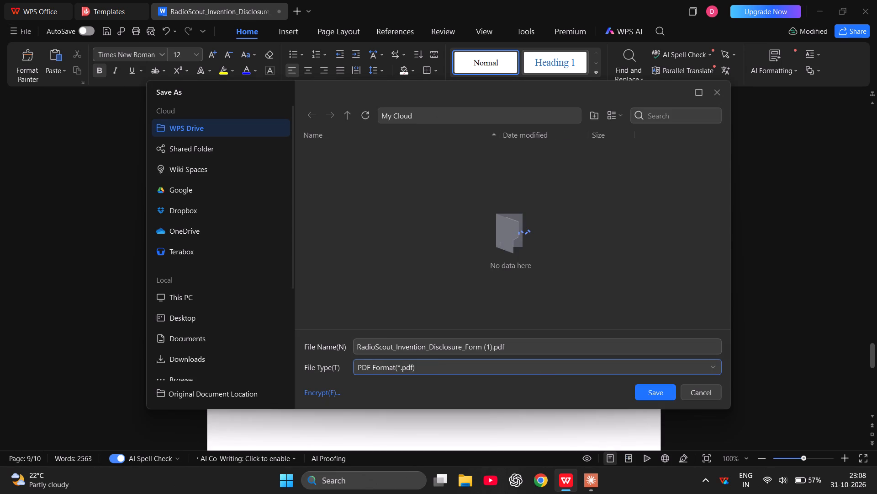
click(505, 347)
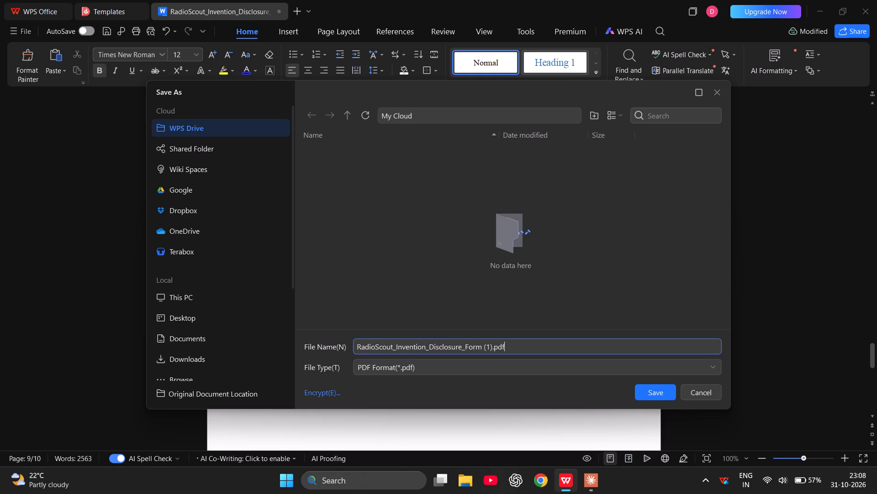
key(BackSpace)
key(BackSpace)
key(BackSpace)
key(BackSpace)
key(BackSpace)
key(BackSpace)
key(BackSpace)
key(BackSpace)
key(BackSpace)
key(BackSpace)
key(BackSpace)
key(BackSpace)
key(BackSpace)
key(BackSpace)
key(BackSpace)
key(BackSpace)
key(BackSpace)
key(BackSpace)
key(BackSpace)
key(BackSpace)
key(shift+o)
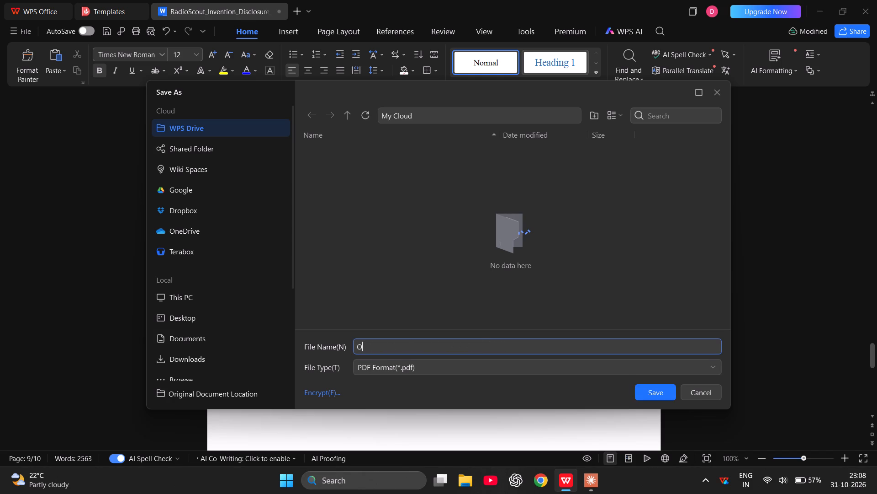
key(shift+BackSpace)
text(P@)
key(BackSpace)
key(2)
key(space)
click(654, 390)
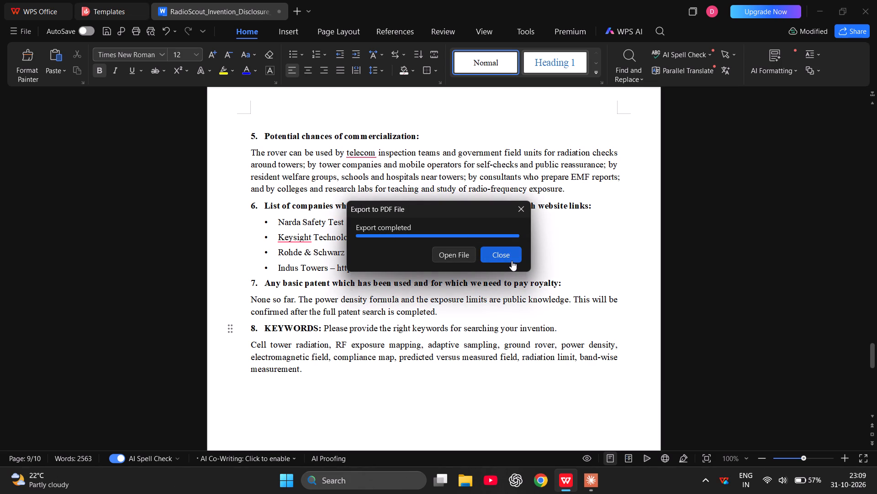
Open the newly exported P2 PDF for viewing.
click(460, 255)
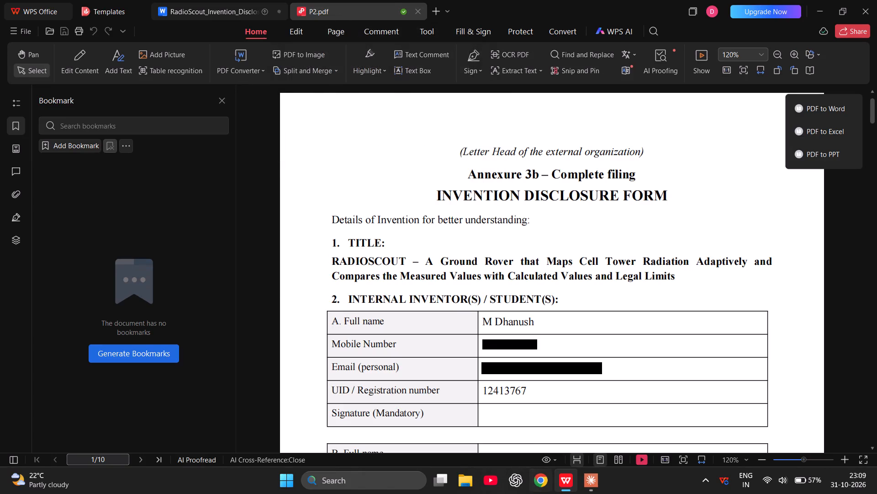
In File Explorer, go to drive C's Users folder, the user's profile, WPS Cloud, and down to the innermost WPSDrive folder.
click(461, 478)
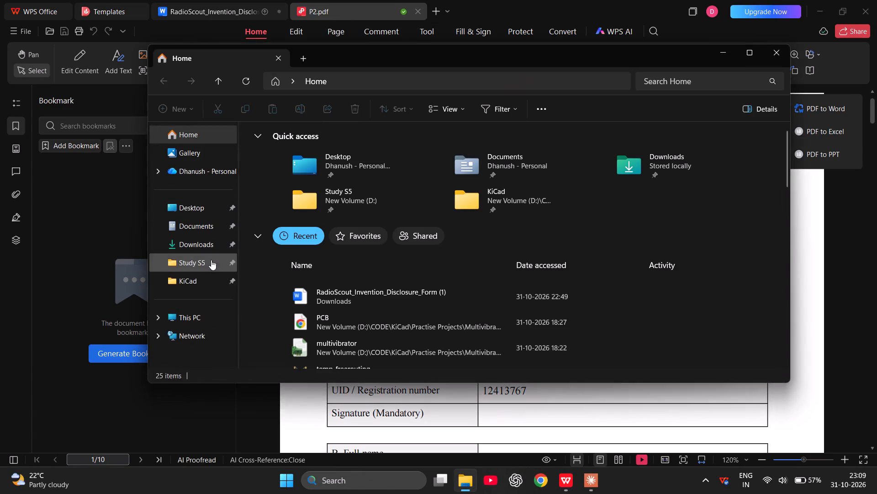
click(207, 320)
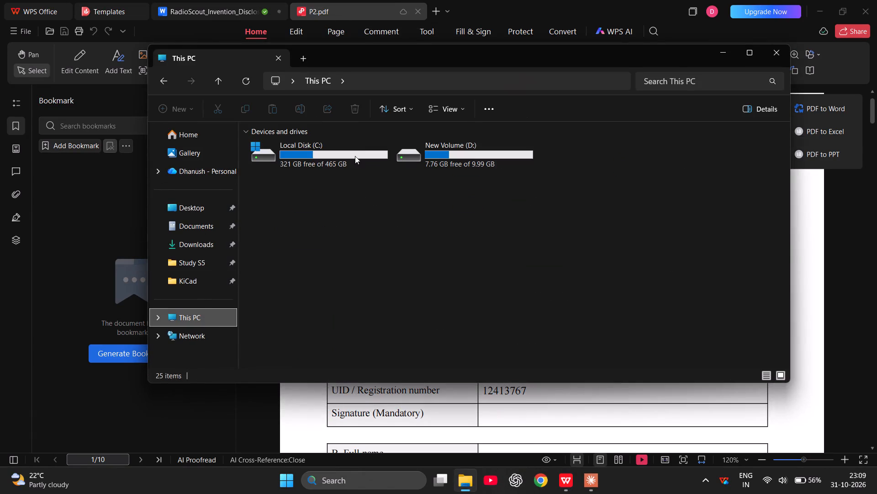
double_click(355, 156)
scroll(335, 280, down, 2)
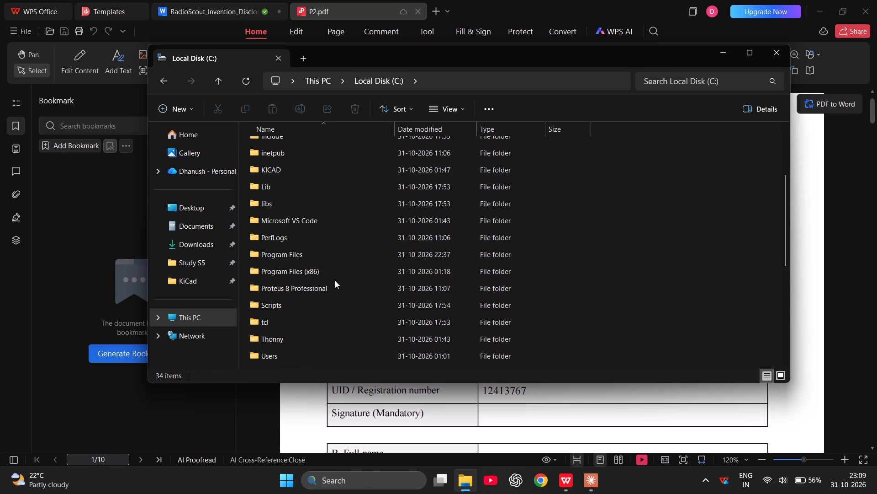
double_click(311, 352)
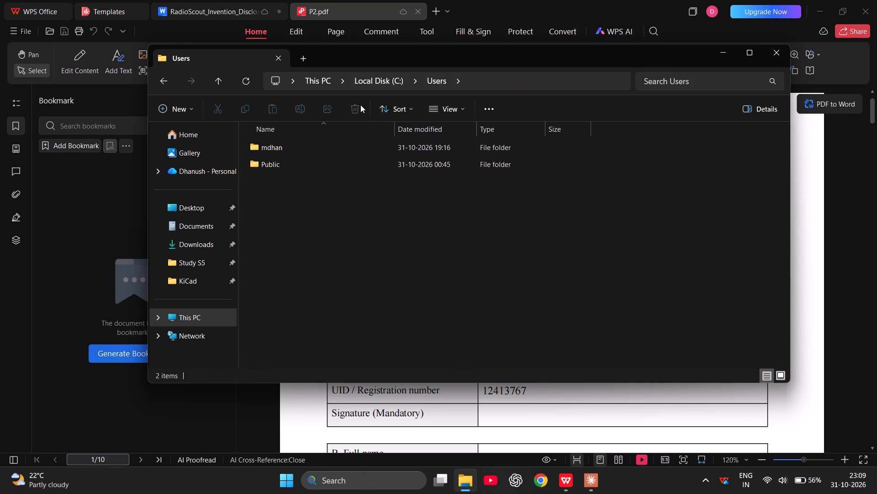
double_click(351, 150)
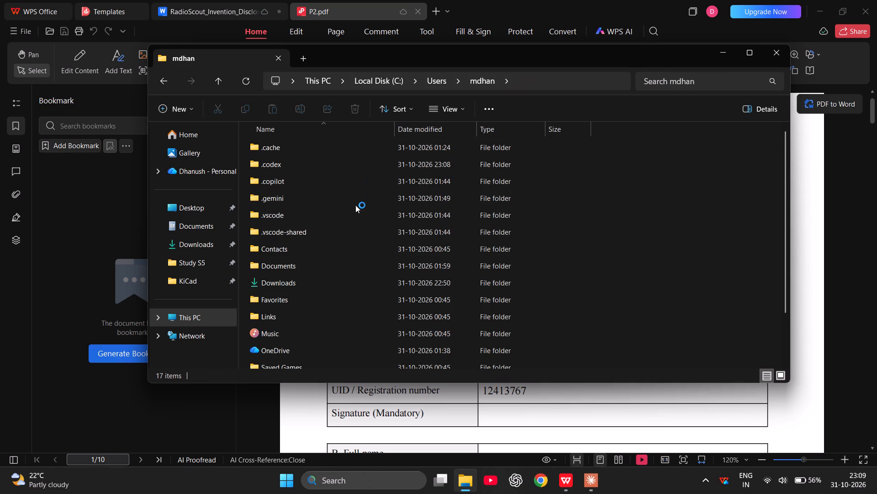
scroll(355, 205, down, 4)
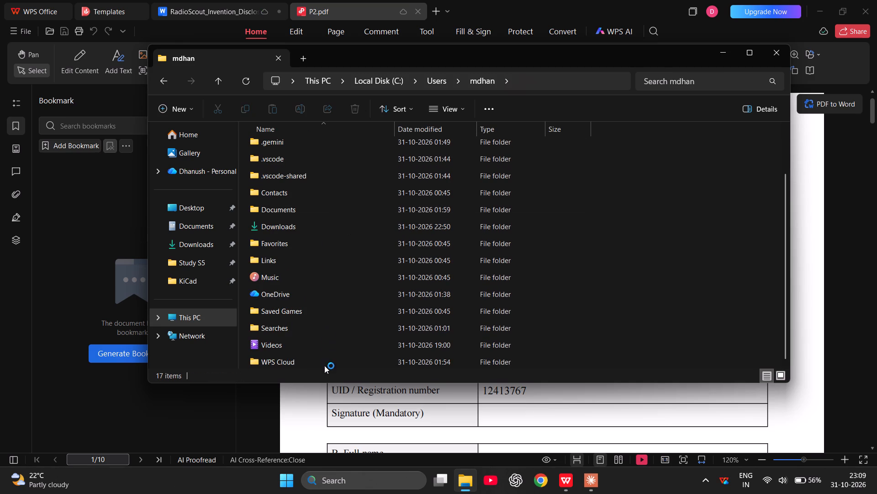
double_click(324, 365)
double_click(401, 144)
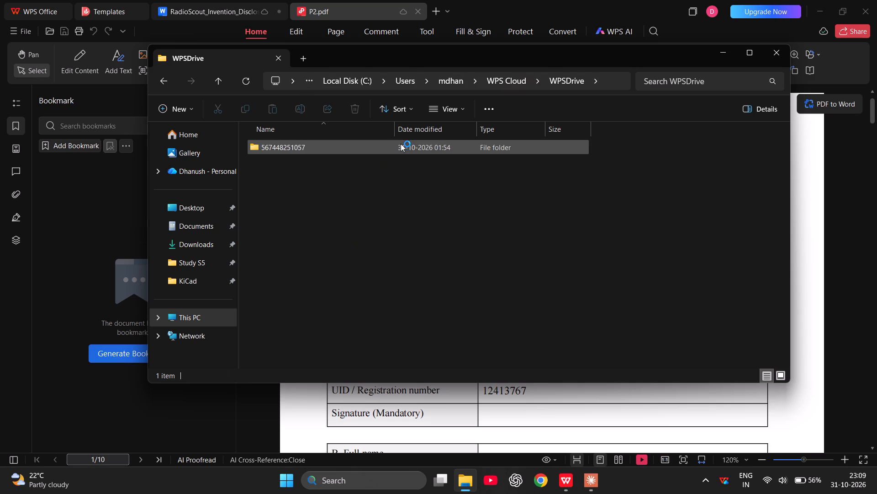
double_click(401, 144)
double_click(401, 144)
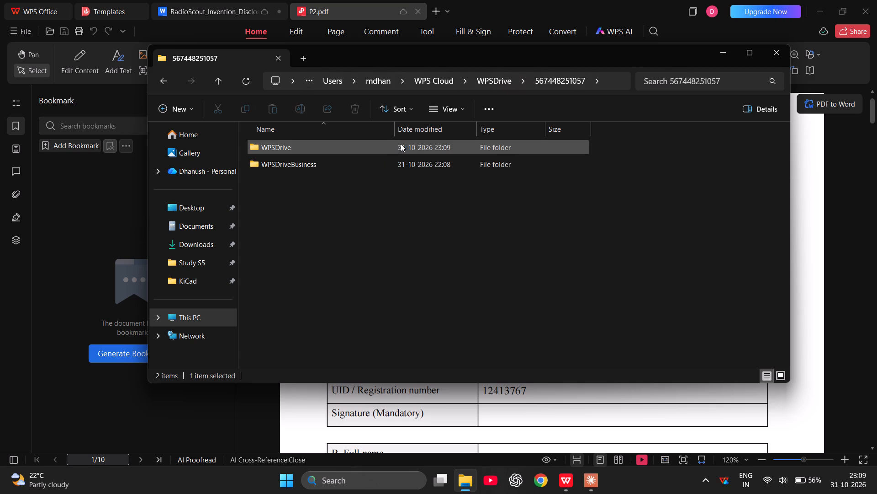
Move the P2 PDF from the WPSDrive folder to the Downloads folder.
click(399, 159)
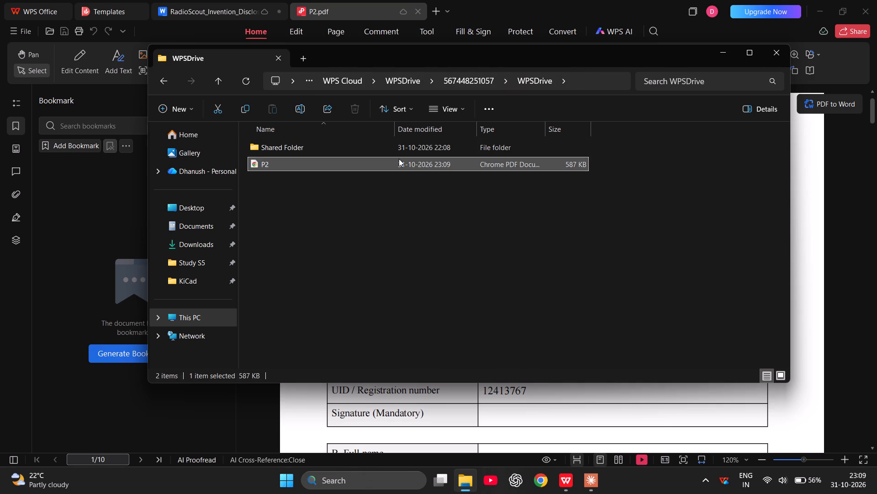
key(ctrl+x)
click(210, 242)
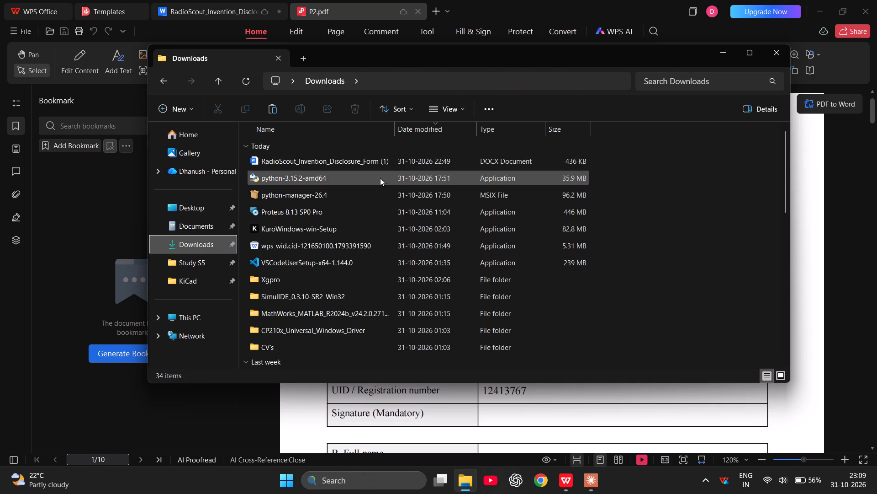
key(ctrl+v)
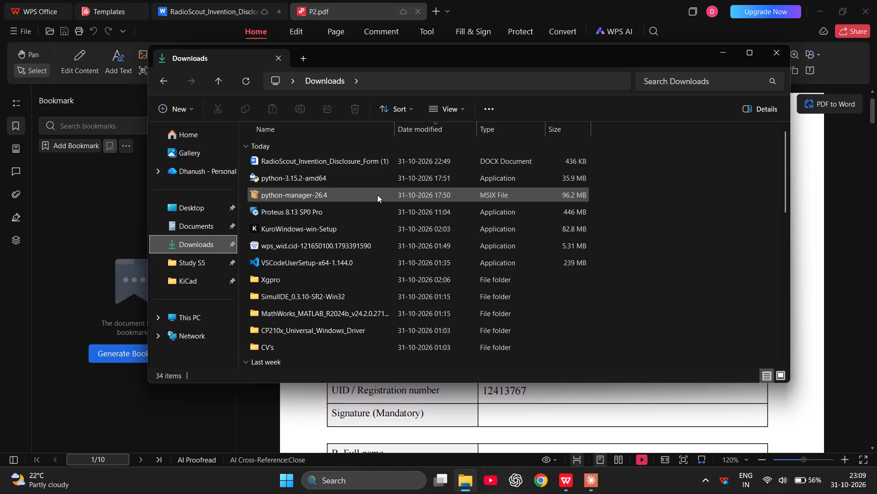
click(373, 195)
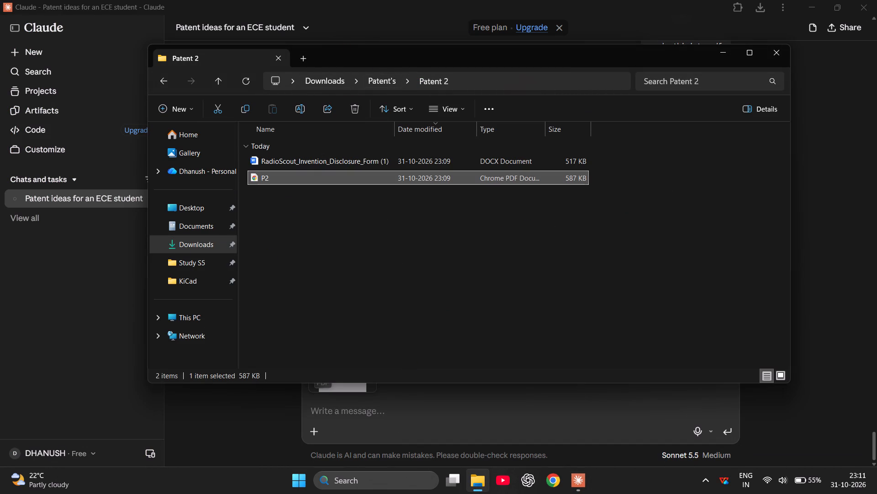
Review the Undertaking_ document in the Patents folder on New Volume (D:) and close it.
click(198, 326)
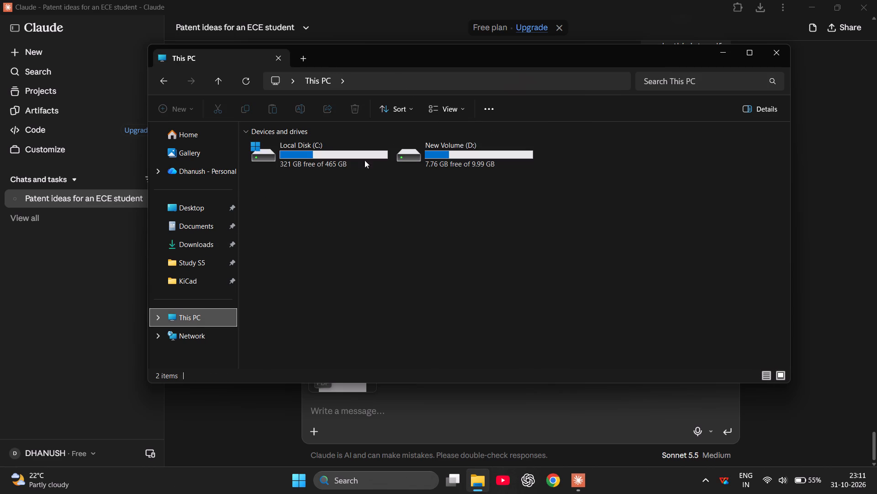
double_click(474, 151)
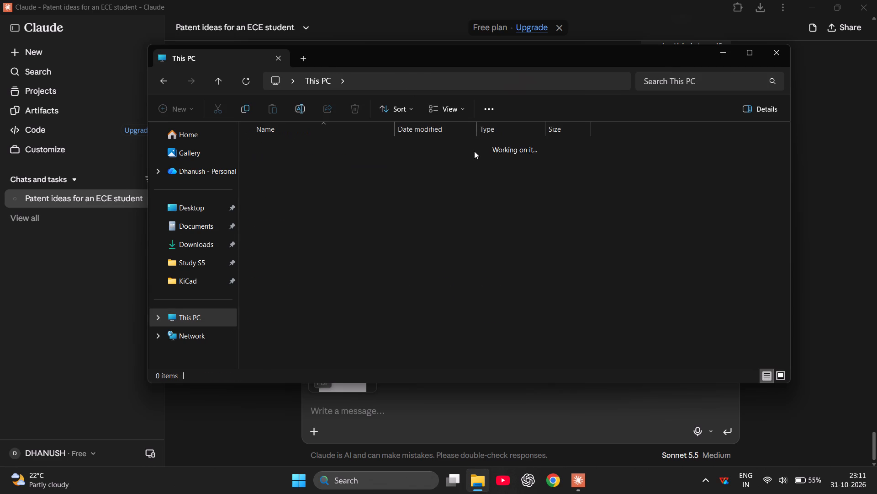
click(362, 231)
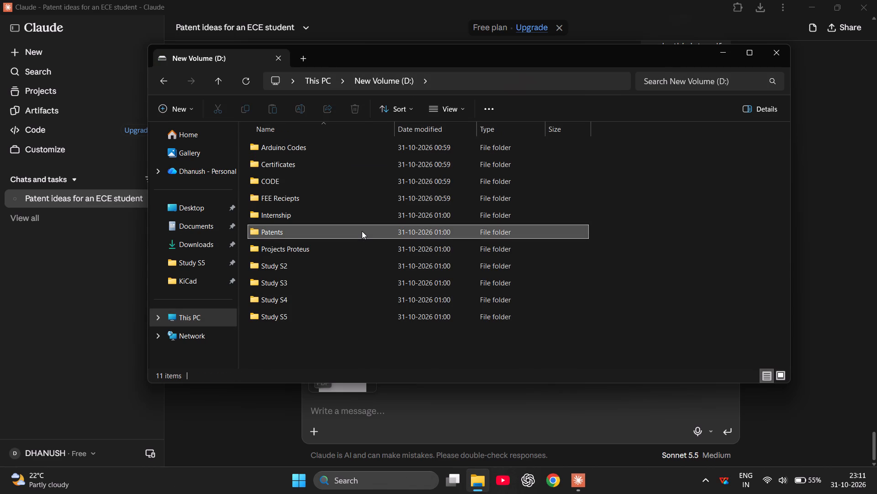
double_click(362, 231)
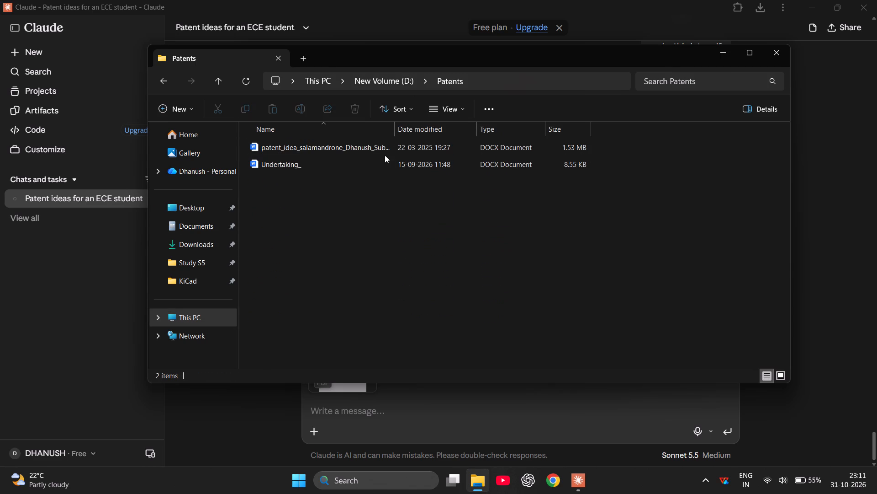
double_click(383, 159)
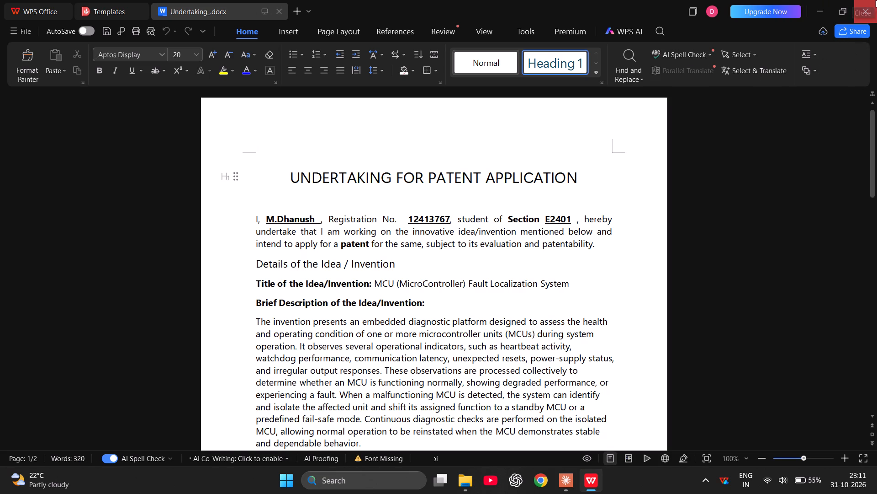
click(876, 0)
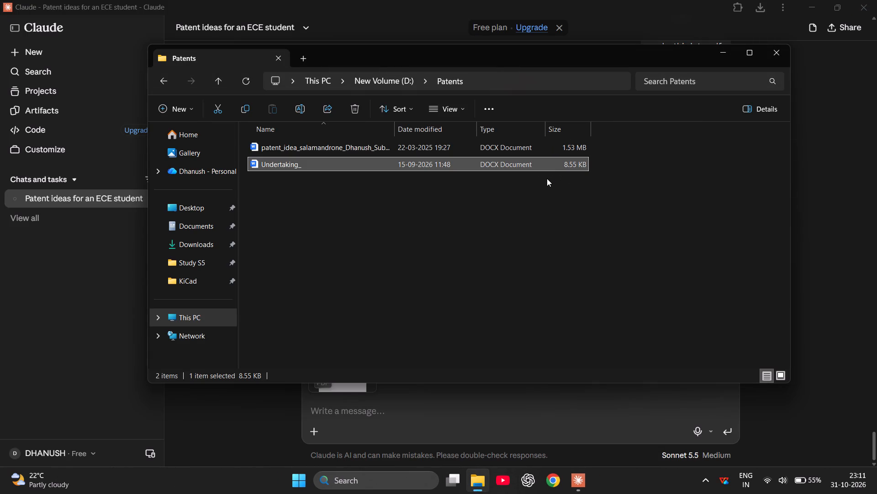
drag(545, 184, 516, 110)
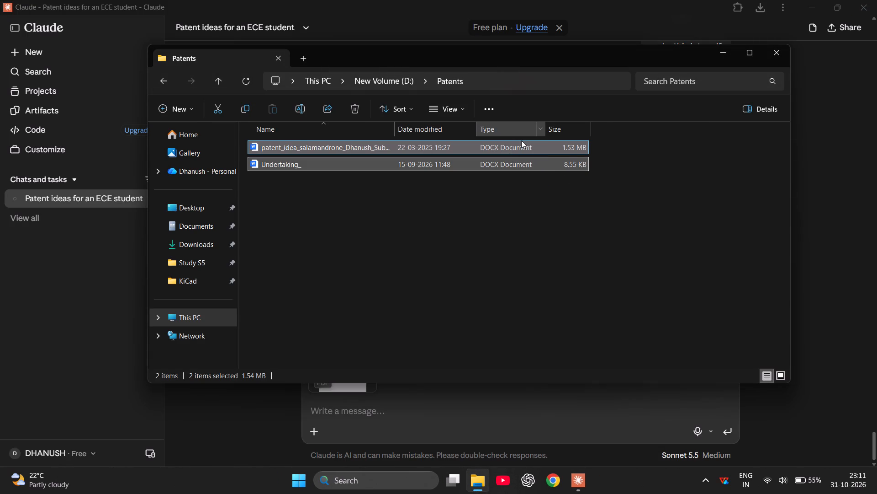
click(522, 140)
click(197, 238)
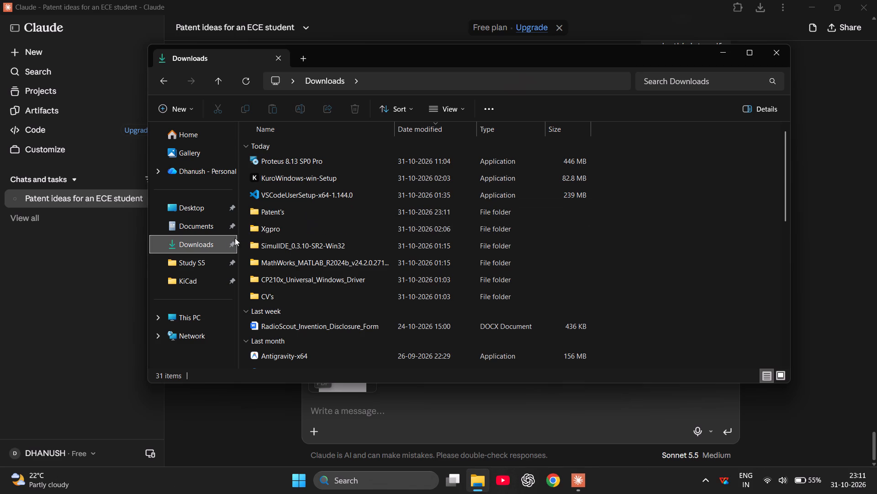
Move the patent_idea_salamandrone document from D: > Patents into a new folder named Patent 1 in Downloads > Patent's.
click(203, 317)
double_click(452, 142)
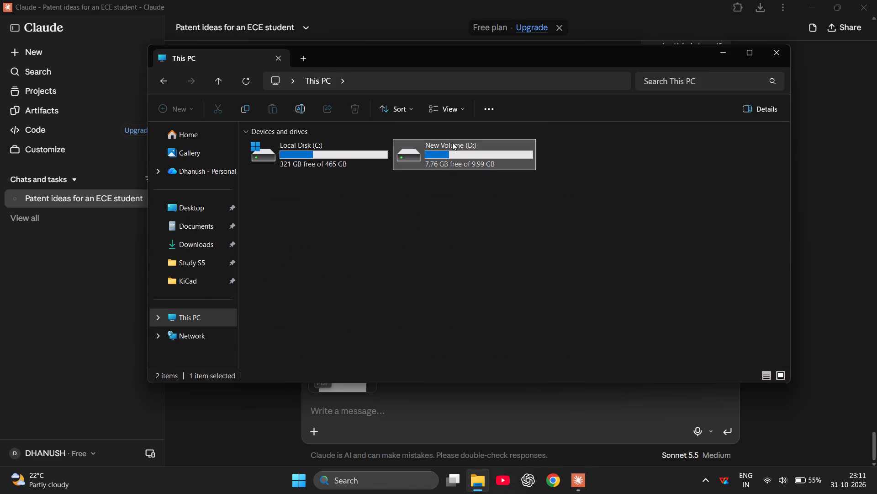
double_click(362, 228)
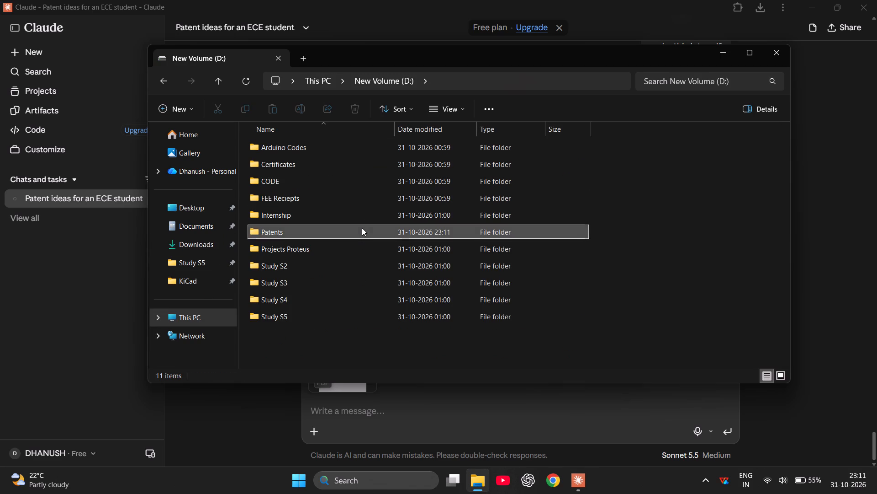
click(404, 150)
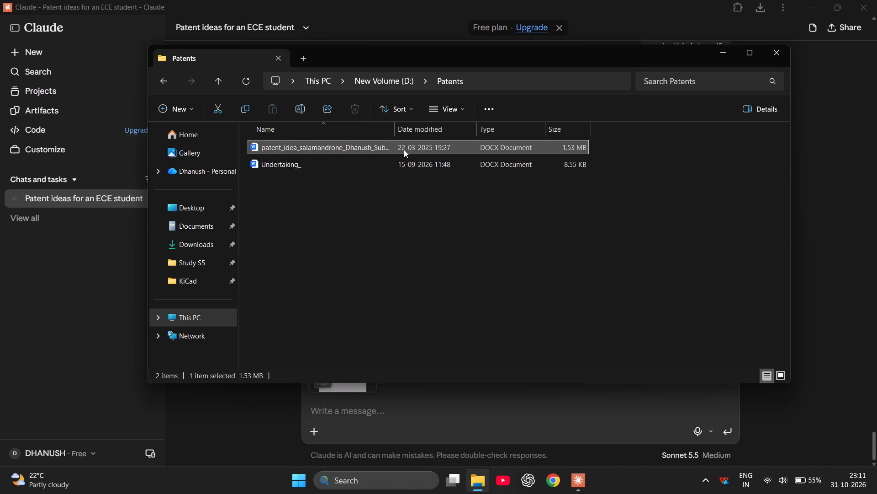
key(ctrl+x)
click(215, 237)
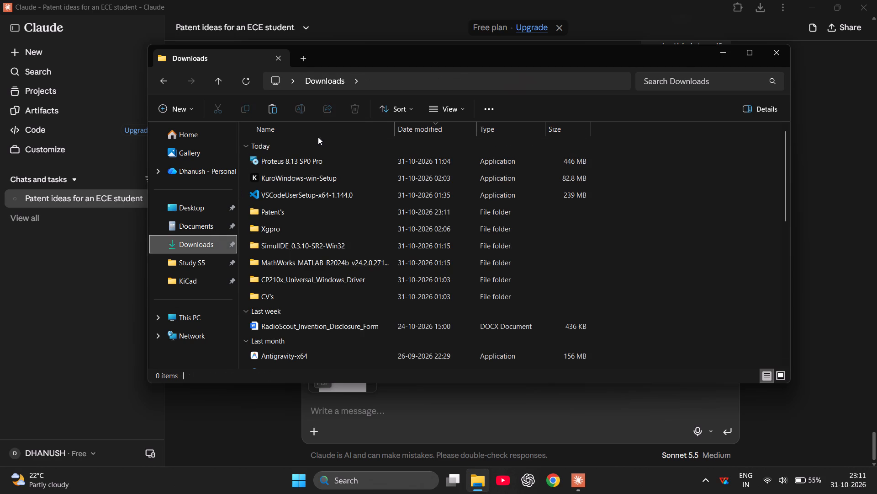
double_click(310, 215)
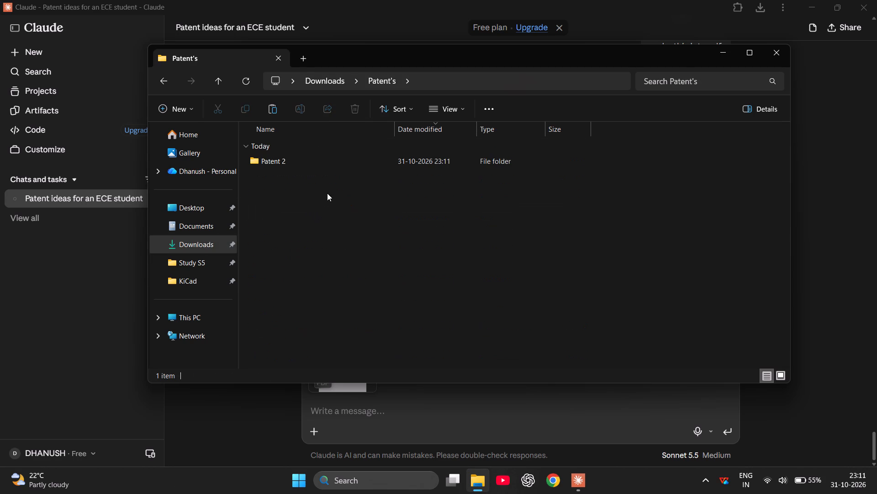
click(186, 114)
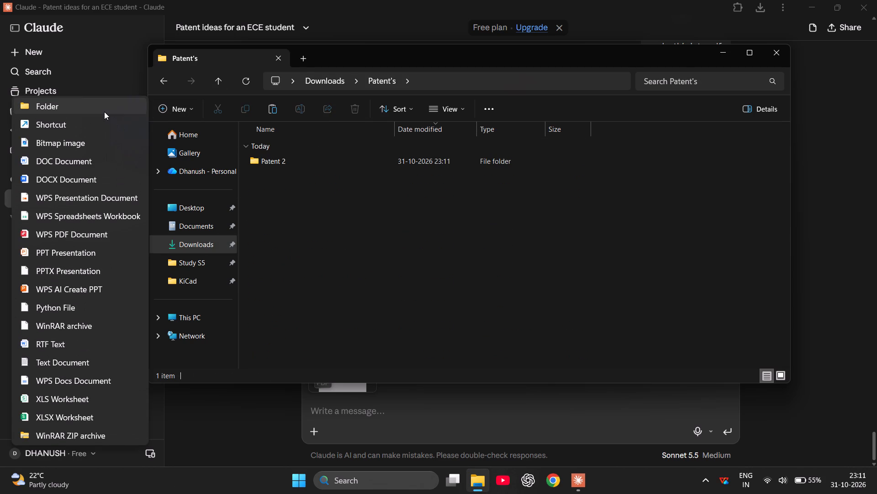
click(104, 112)
key(BackSpace)
text(Patent)
key(space)
text(1)
key(Return)
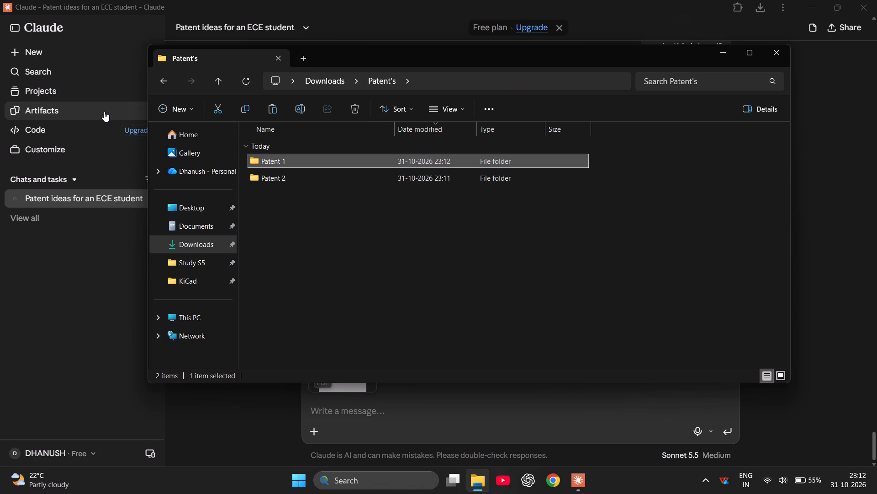
key(Return)
key(v)
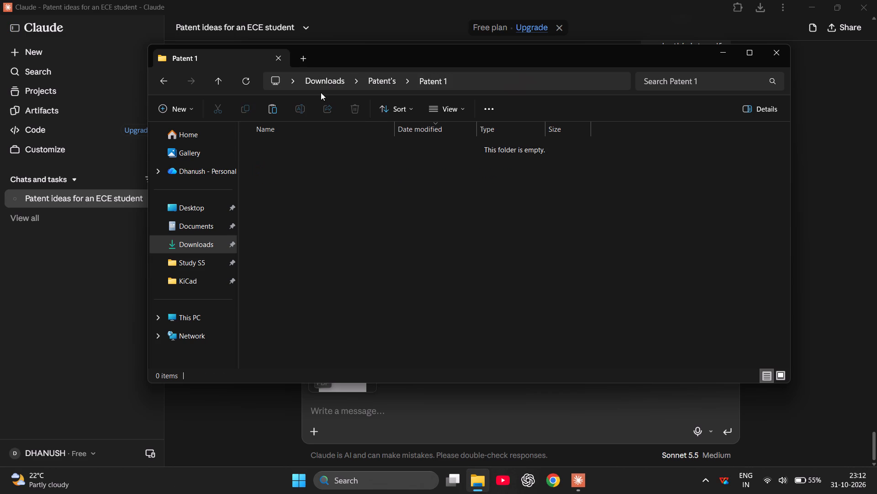
key(ctrl+v)
Move the Undertaking_ document from D: > Patents into the Patent's folder in Downloads.
click(206, 334)
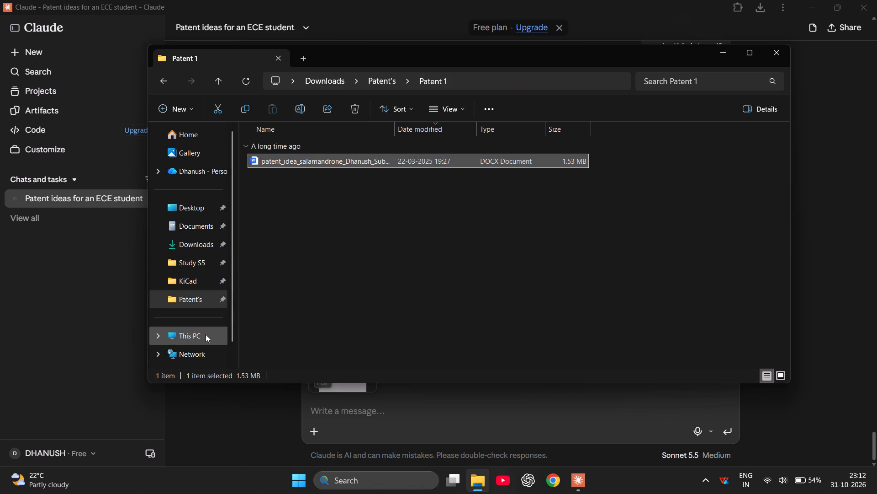
double_click(442, 158)
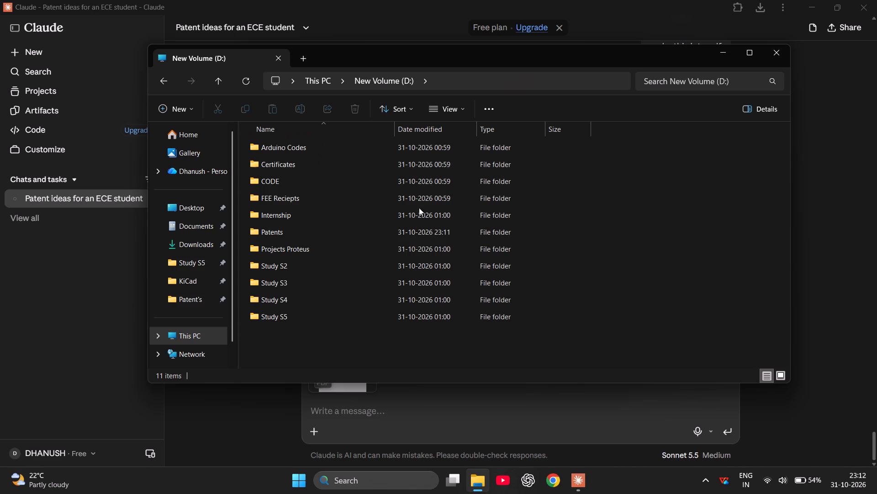
double_click(400, 226)
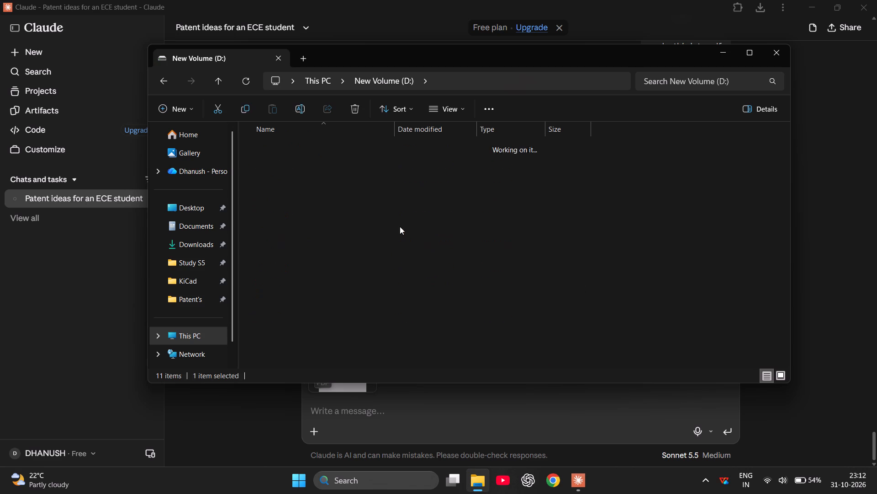
click(426, 150)
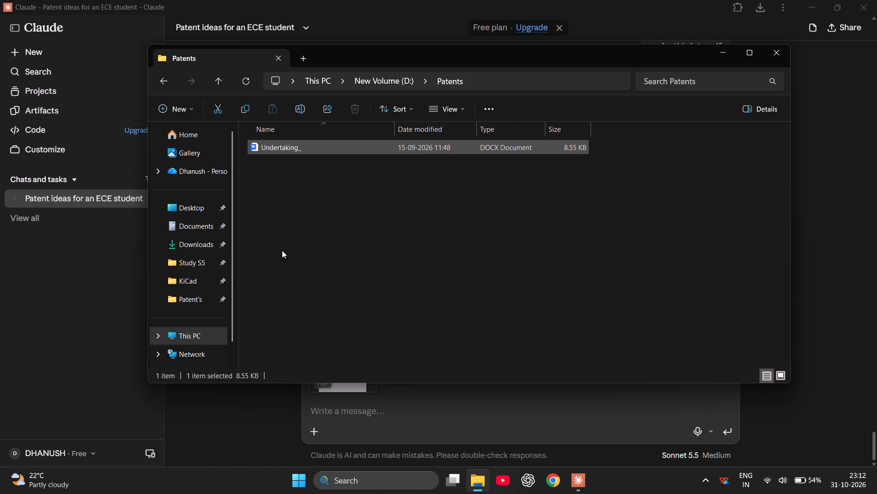
key(ctrl+x)
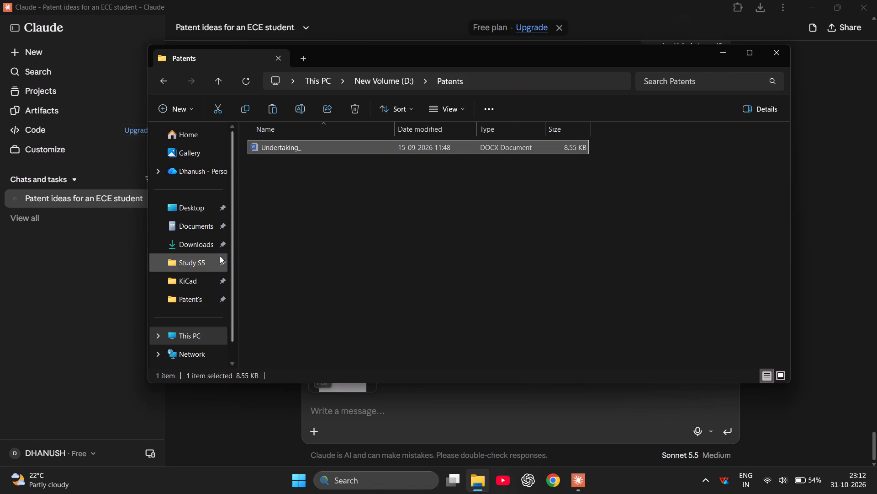
click(209, 243)
double_click(312, 209)
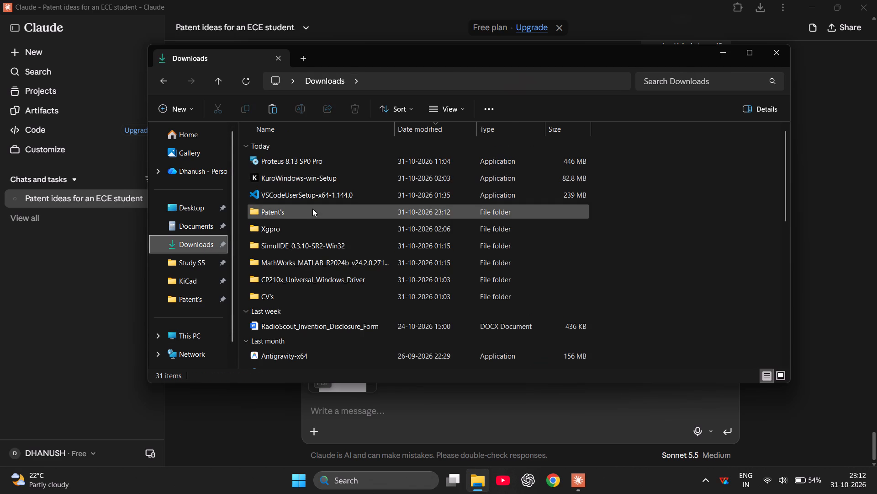
key(ctrl+v)
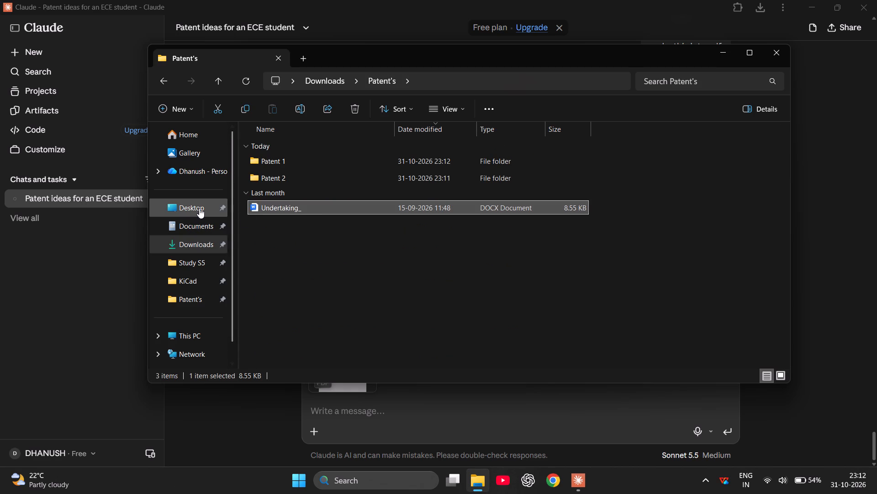
key(BackSpace)
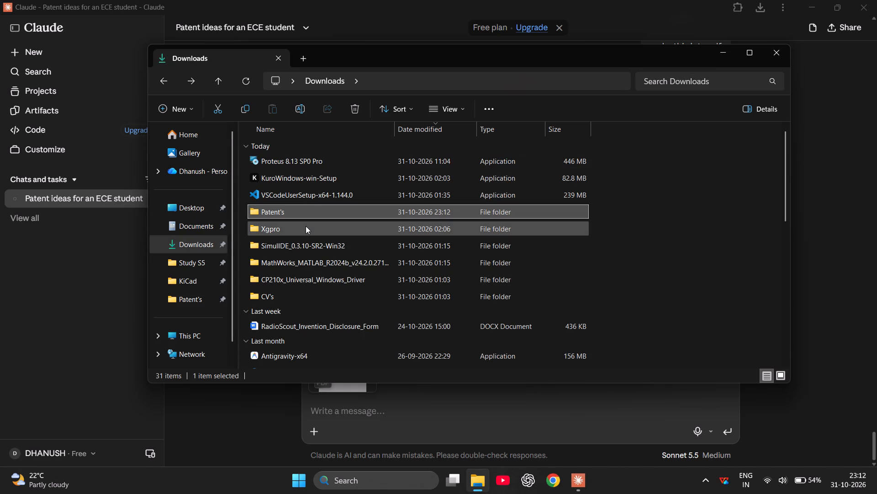